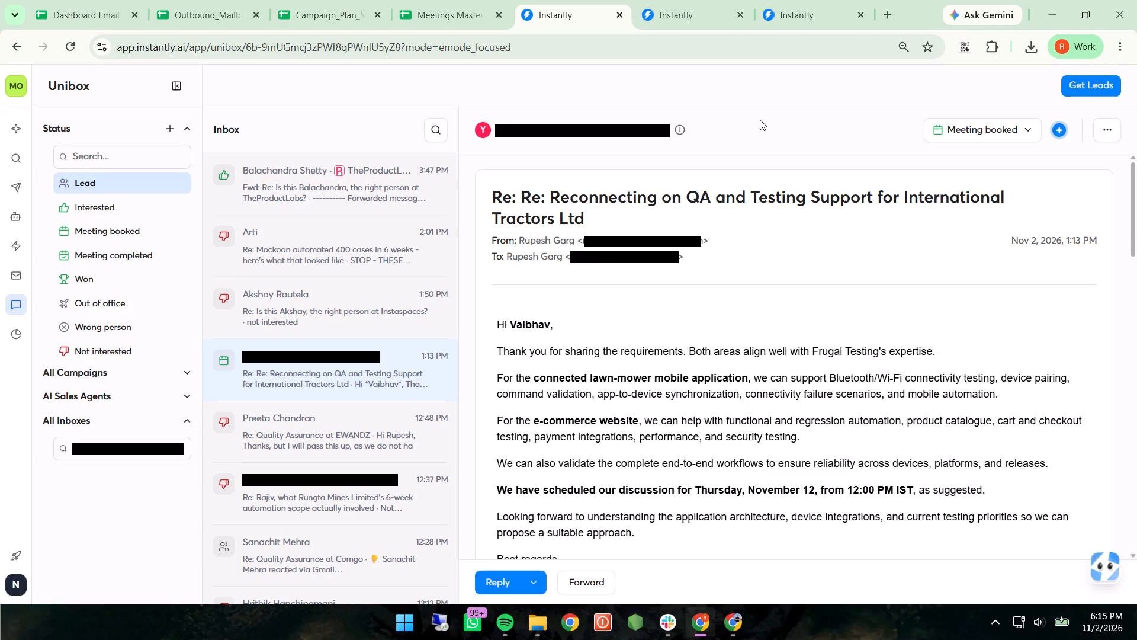
# Close the two extra Instantly browser tabs, keeping only the one showing the Unibox conversation.
pyautogui.click(744, 12)
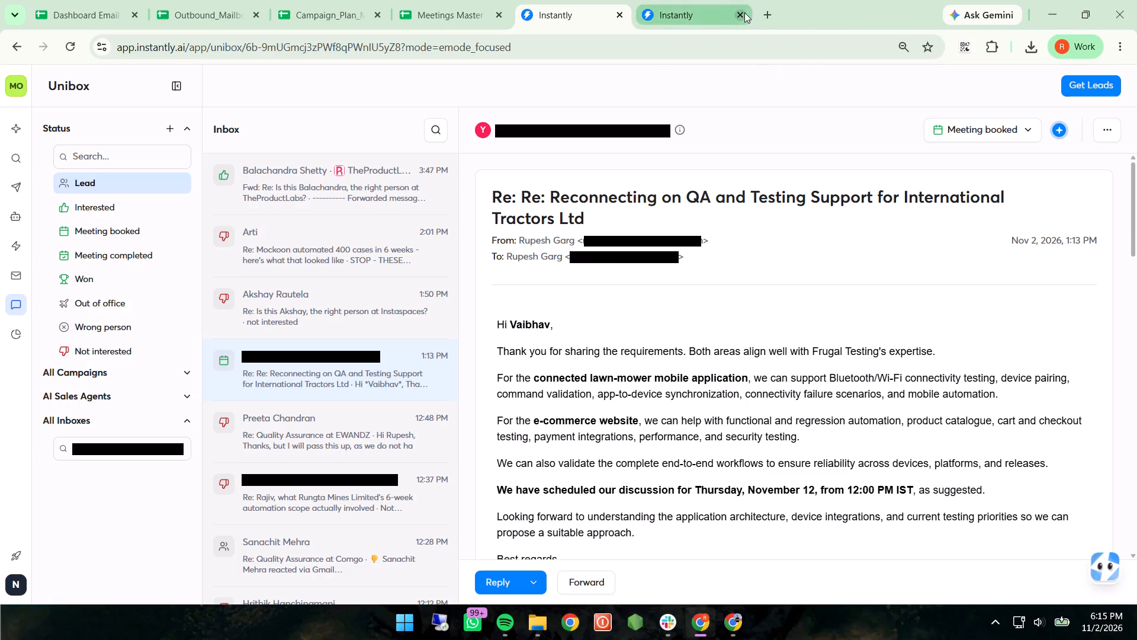
pyautogui.click(744, 12)
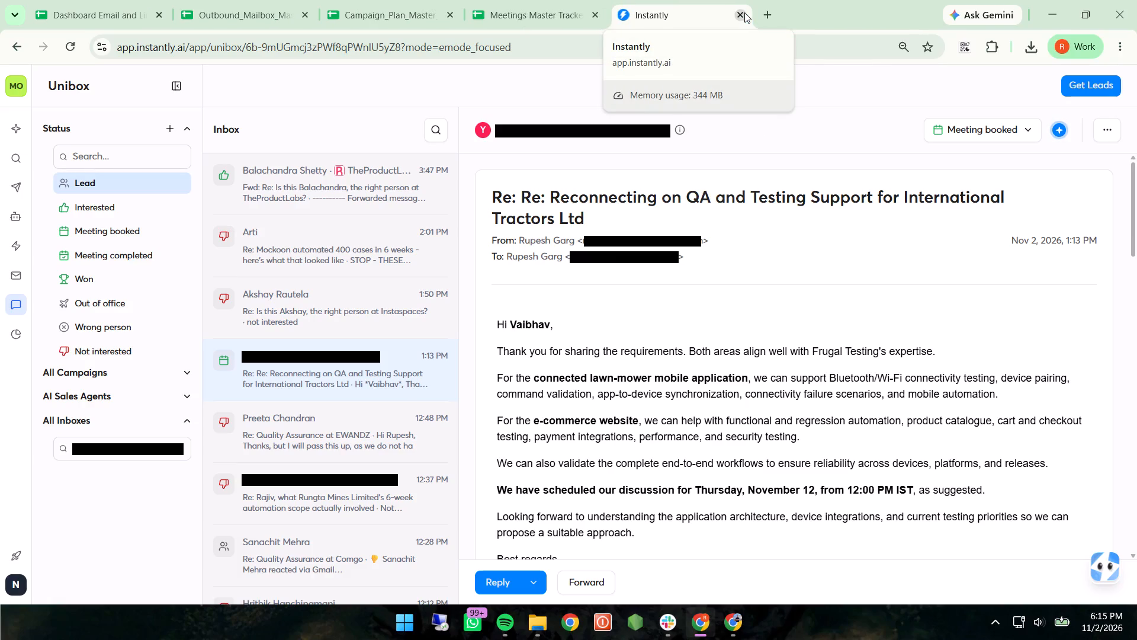
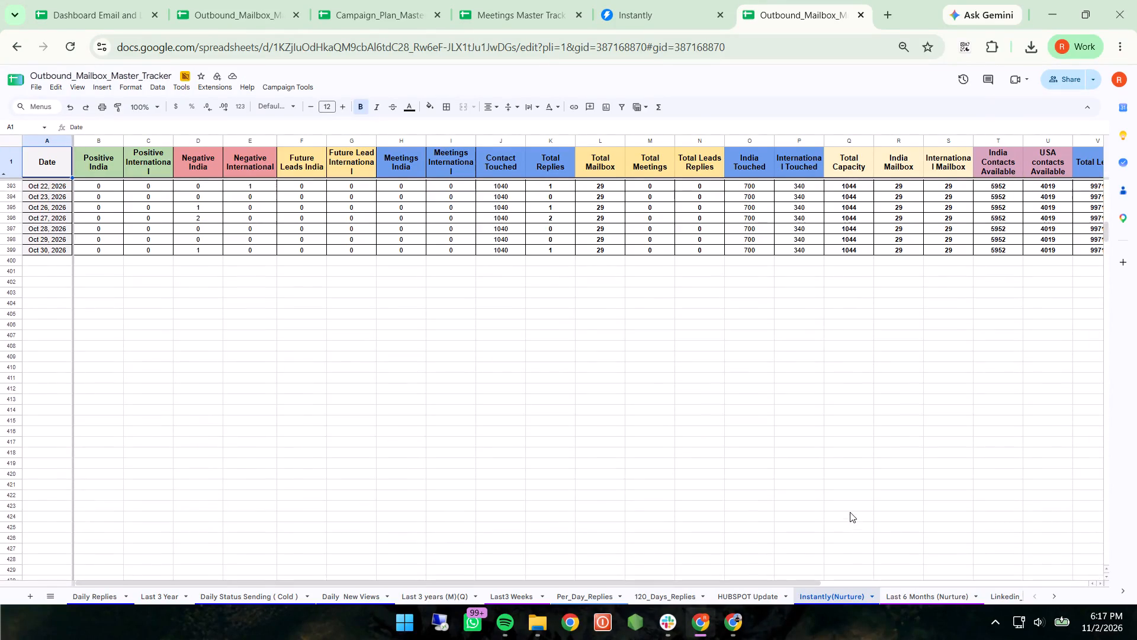
# Copy the last row, Oct 30, 2026, into empty row 400 and set its first date to Nov 2, 2026.
pyautogui.scroll(1, 850, 512)
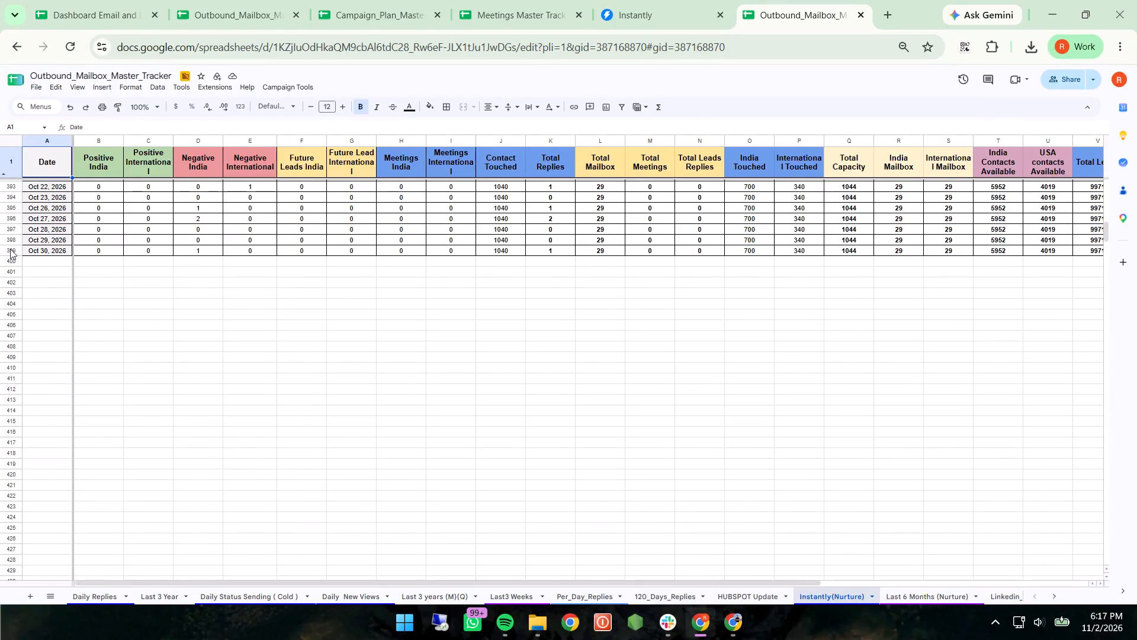
pyautogui.click(10, 249)
pyautogui.hotkey('ctrl', 'c')
pyautogui.press('Down')
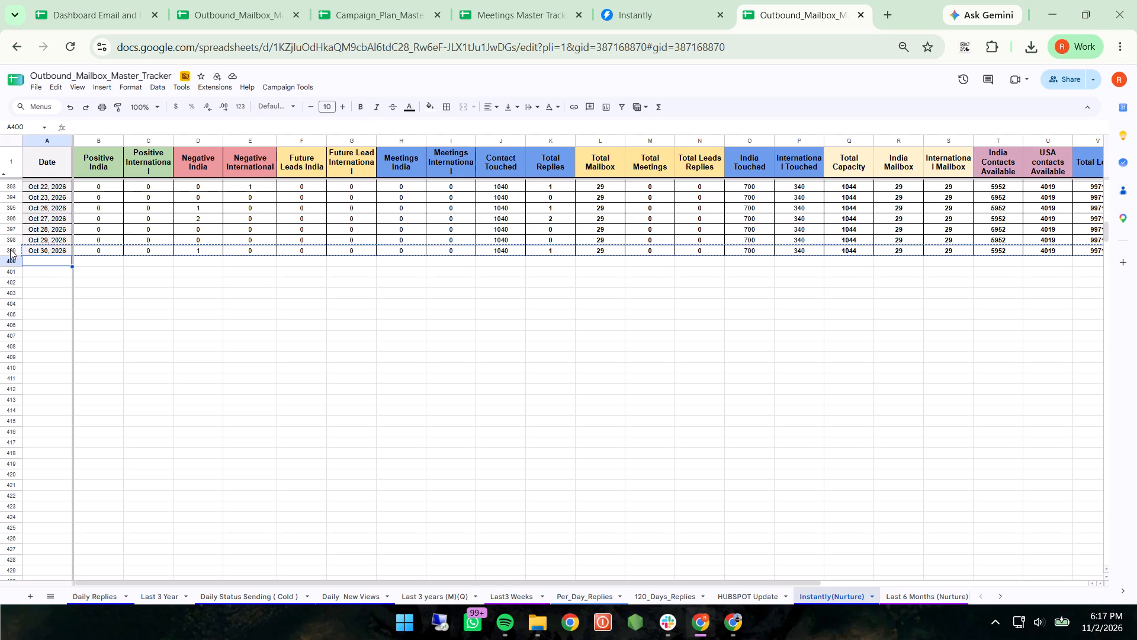
pyautogui.hotkey('ctrl', 'v')
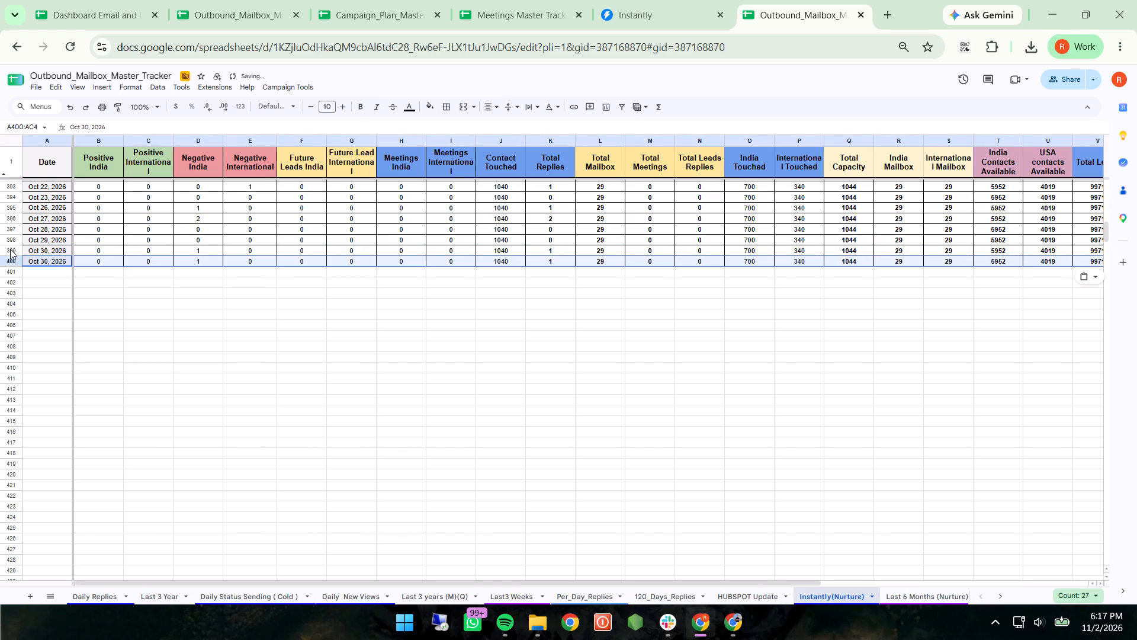
pyautogui.doubleClick(40, 264)
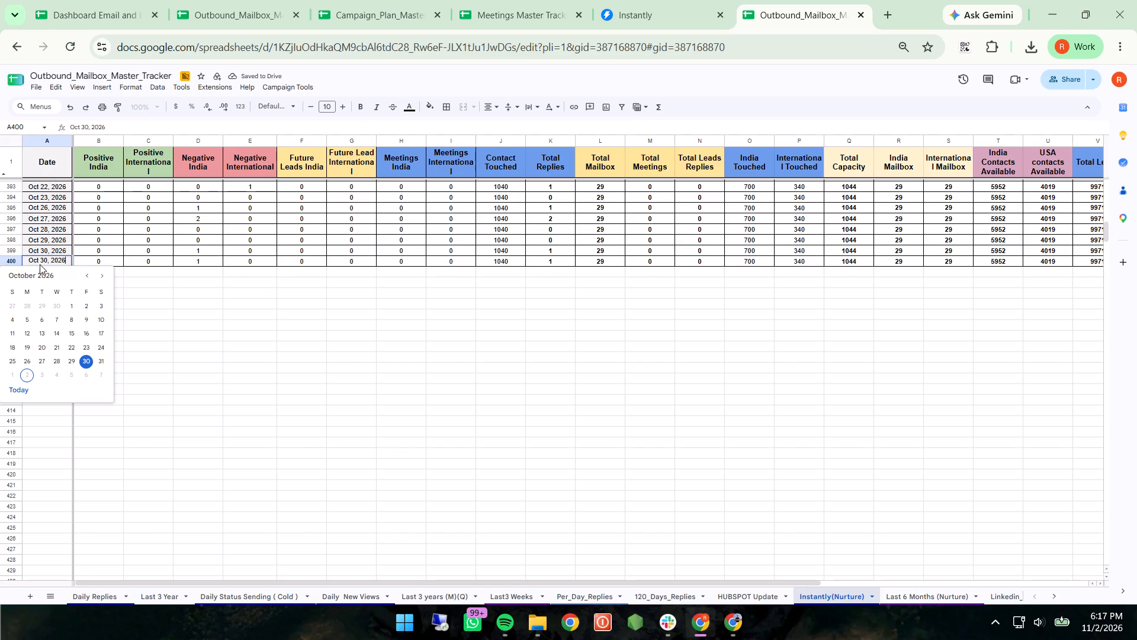
pyautogui.click(16, 388)
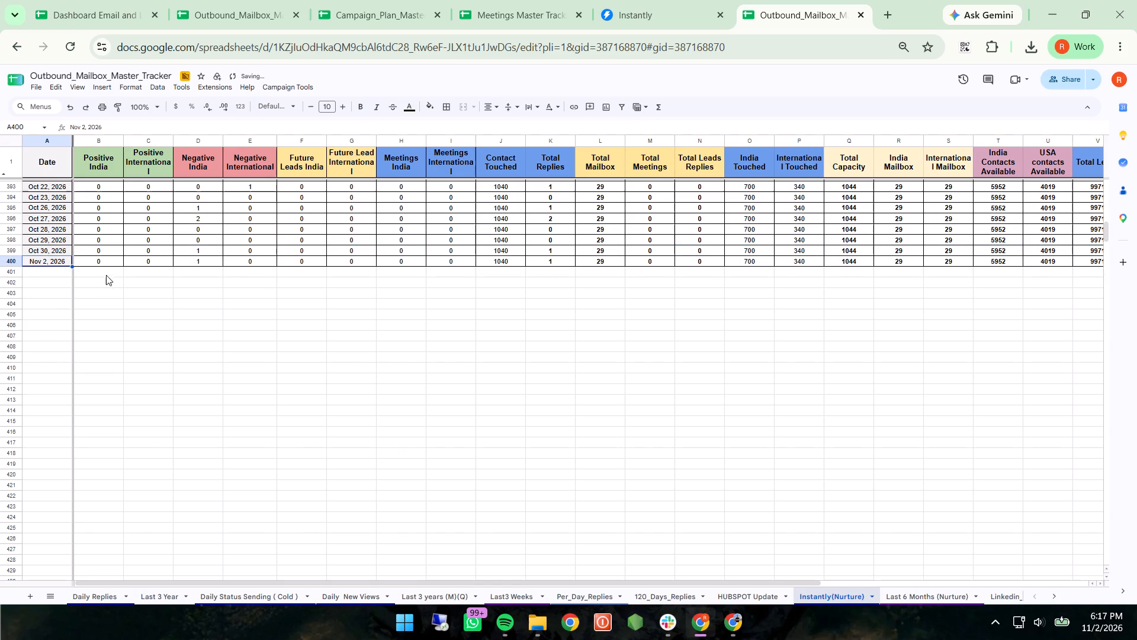
# Set Negative India to 0 in the Nov 2, 2026 row.
pyautogui.click(109, 262)
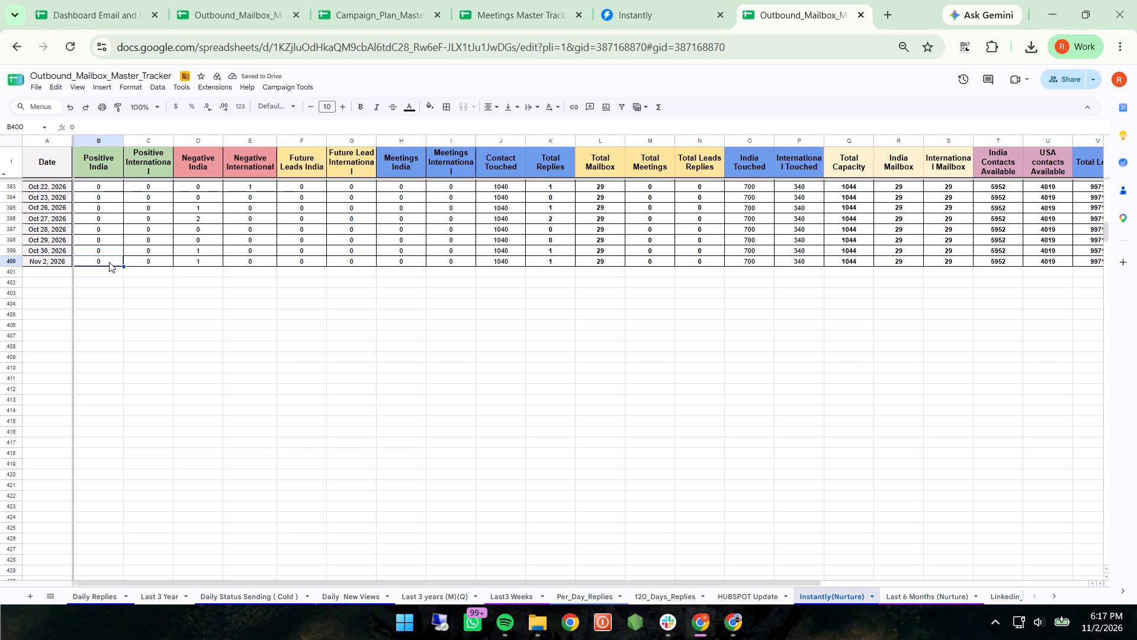
pyautogui.press('Right')
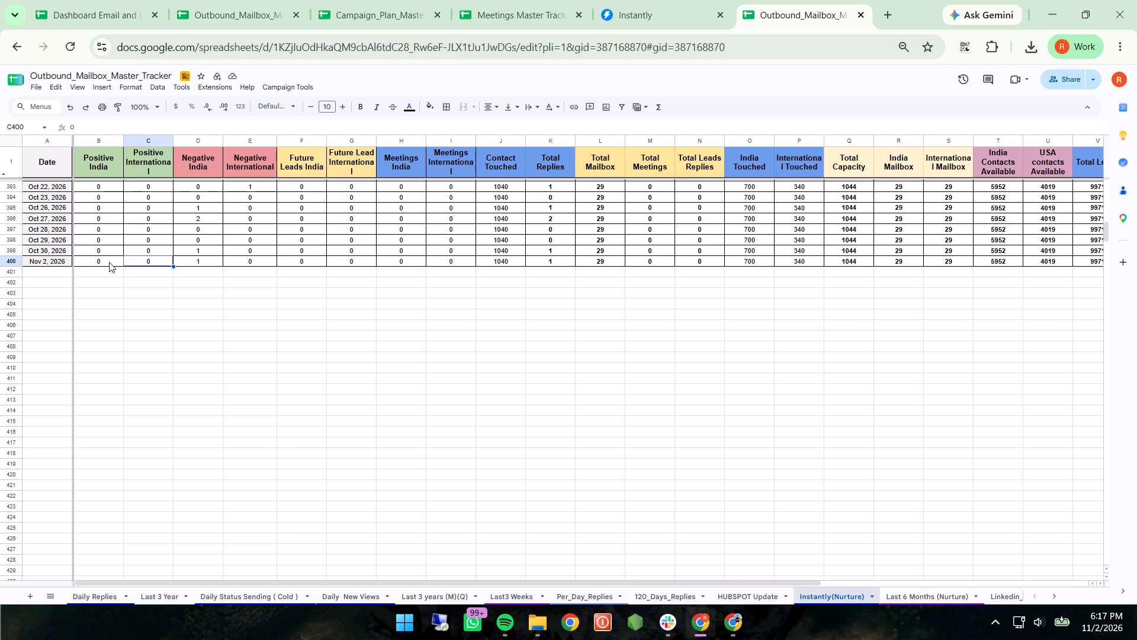
pyautogui.press('Right')
pyautogui.press('0')
pyautogui.press('Right')
# Set the Out of office count to 4 in the Nov 2, 2026 row.
pyautogui.press('Right')
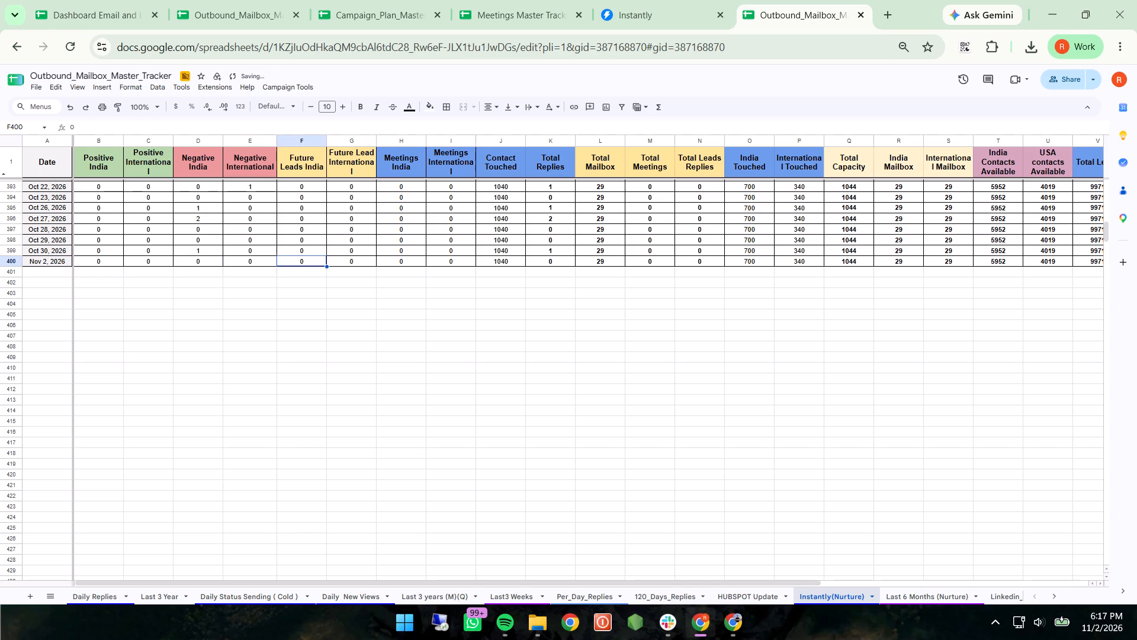
pyautogui.press('Right')
pyautogui.press('Right')
pyautogui.press('Right')
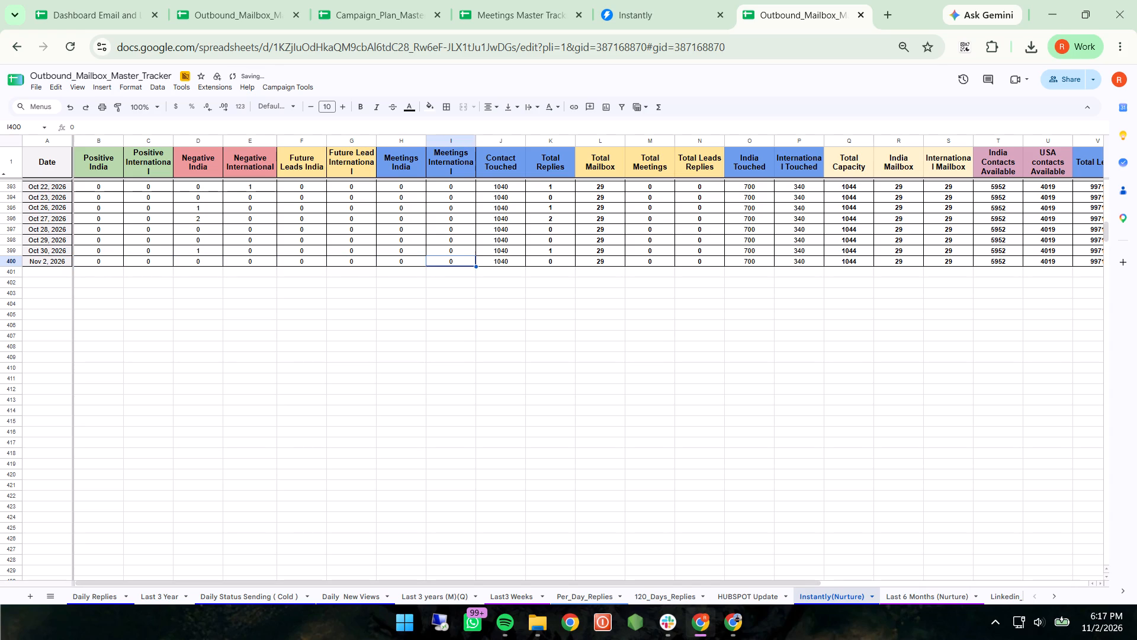
pyautogui.press('Right')
pyautogui.press('Right')
pyautogui.press('Right')
pyautogui.press('Right')
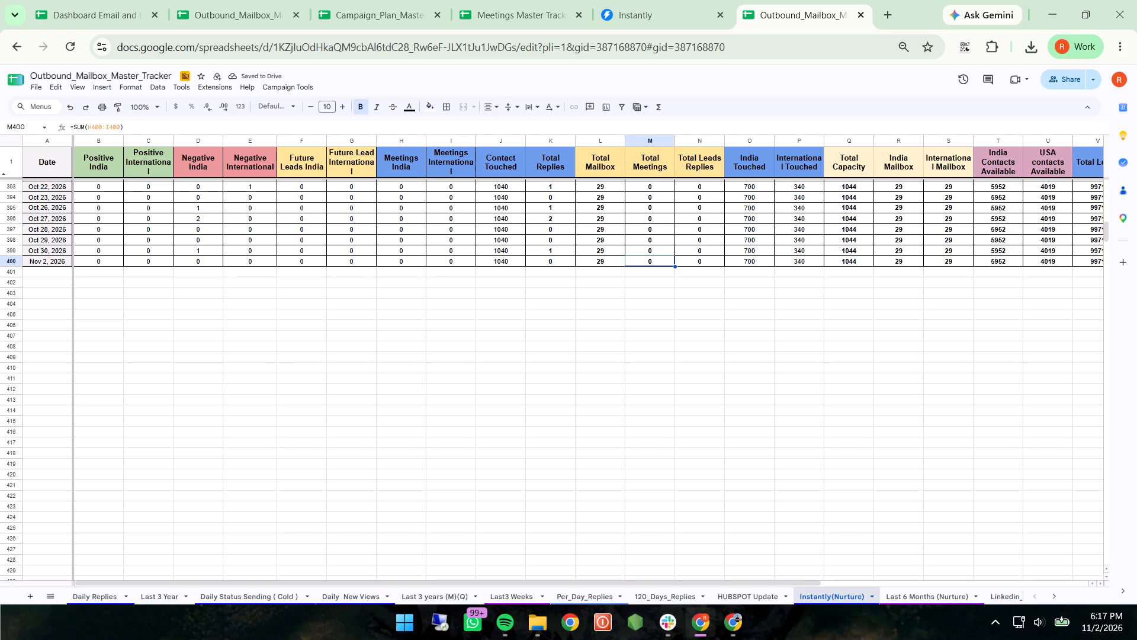
pyautogui.press('Right')
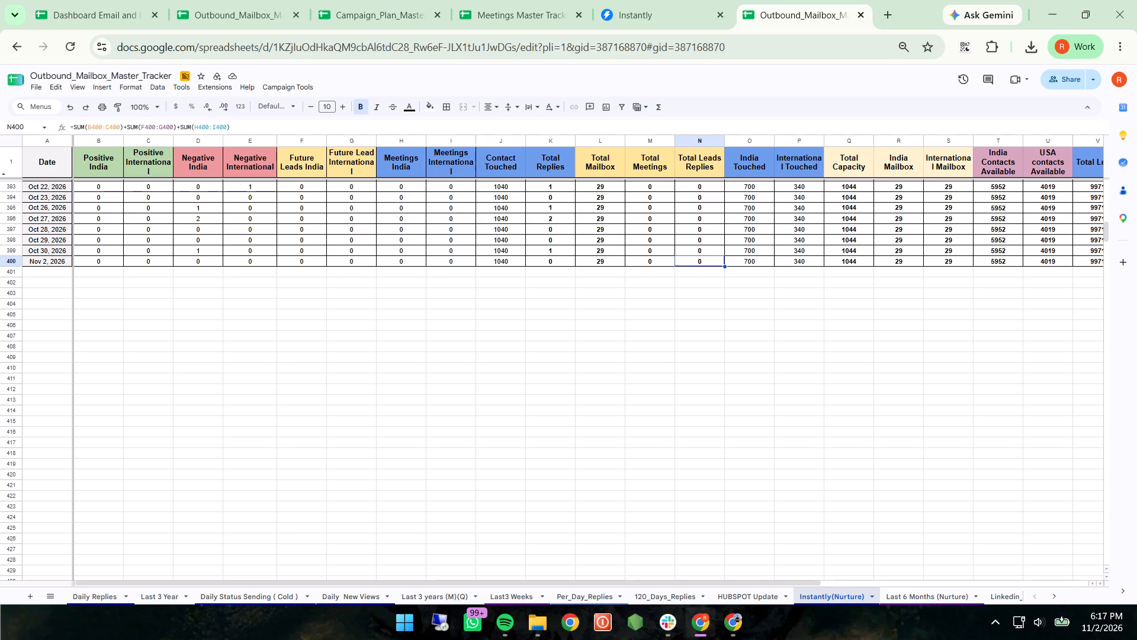
pyautogui.press('Right')
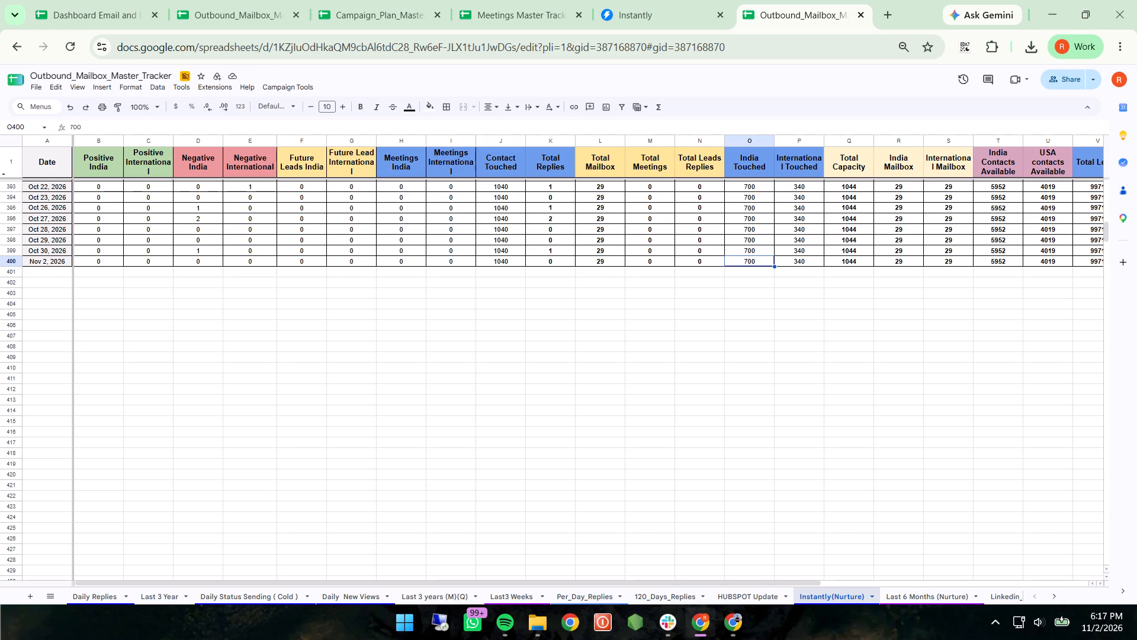
pyautogui.press('Right')
pyautogui.press('Right')
pyautogui.hscroll(-2, 109, 262)
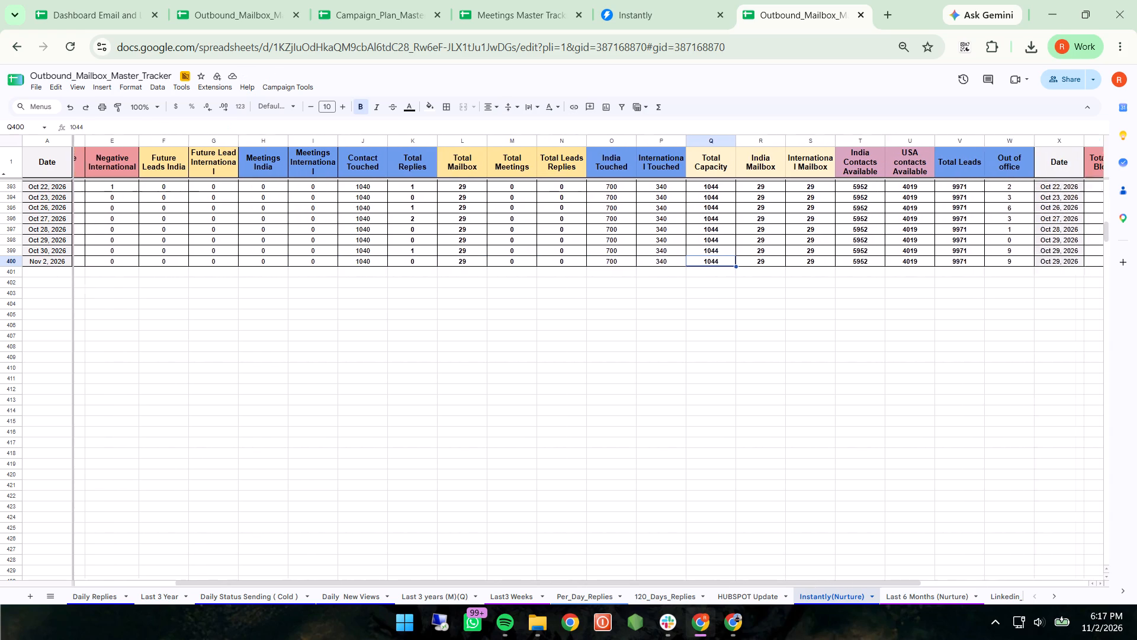
pyautogui.hscroll(-1, 109, 262)
pyautogui.press('Right')
pyautogui.press('Right')
pyautogui.press('Right')
pyautogui.press('Right')
pyautogui.press('Right')
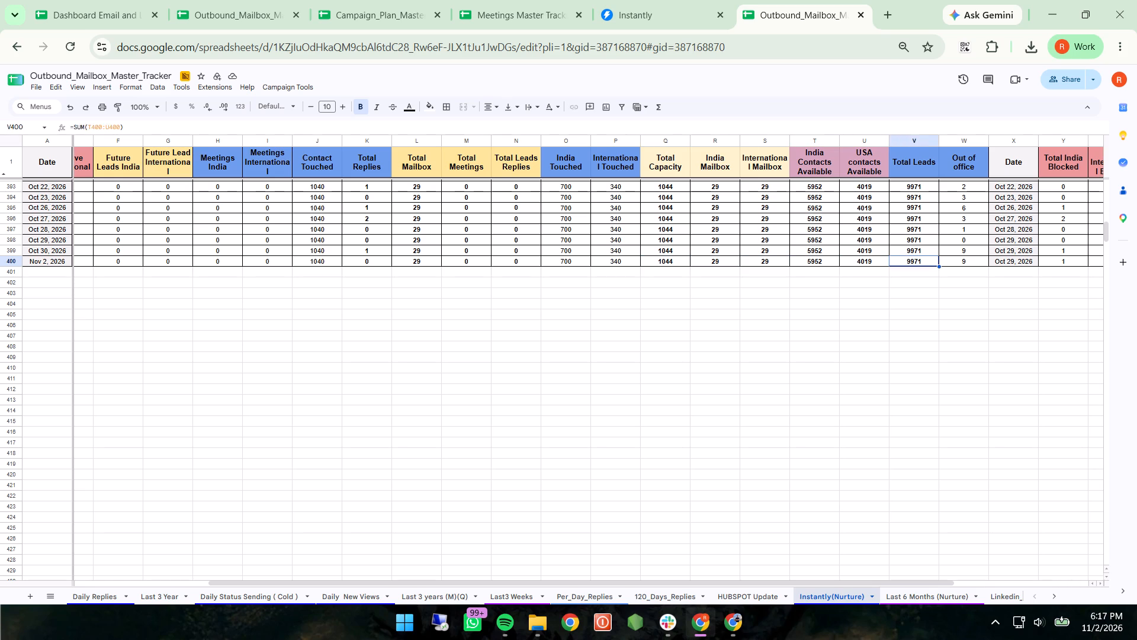
pyautogui.press('Right')
pyautogui.hscroll(-2, 109, 262)
pyautogui.press('4')
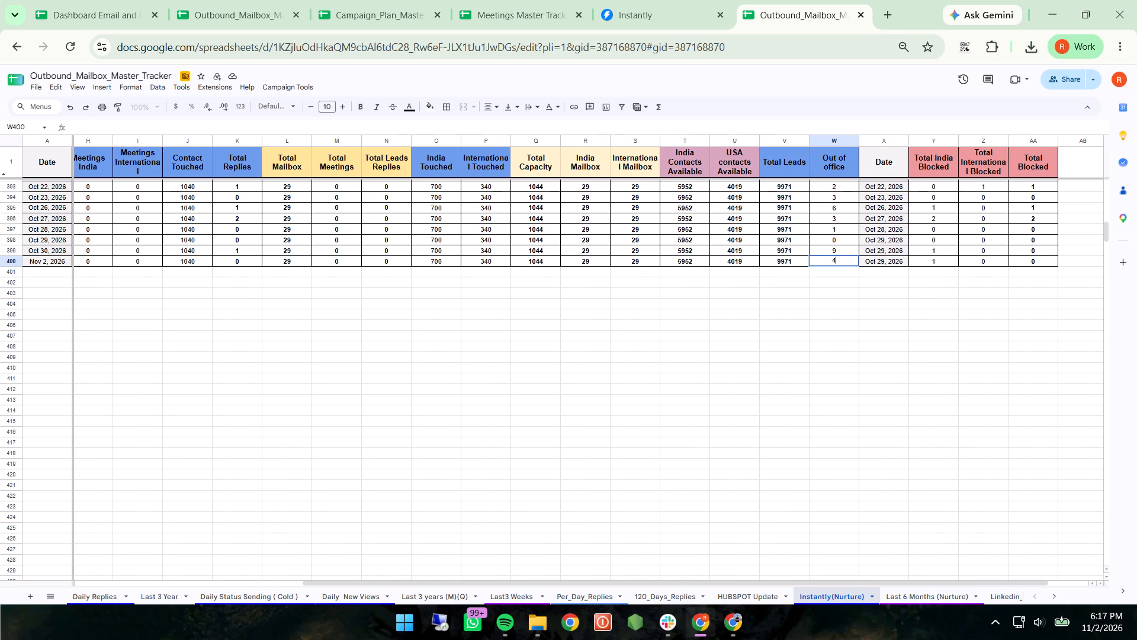
pyautogui.press('Right')
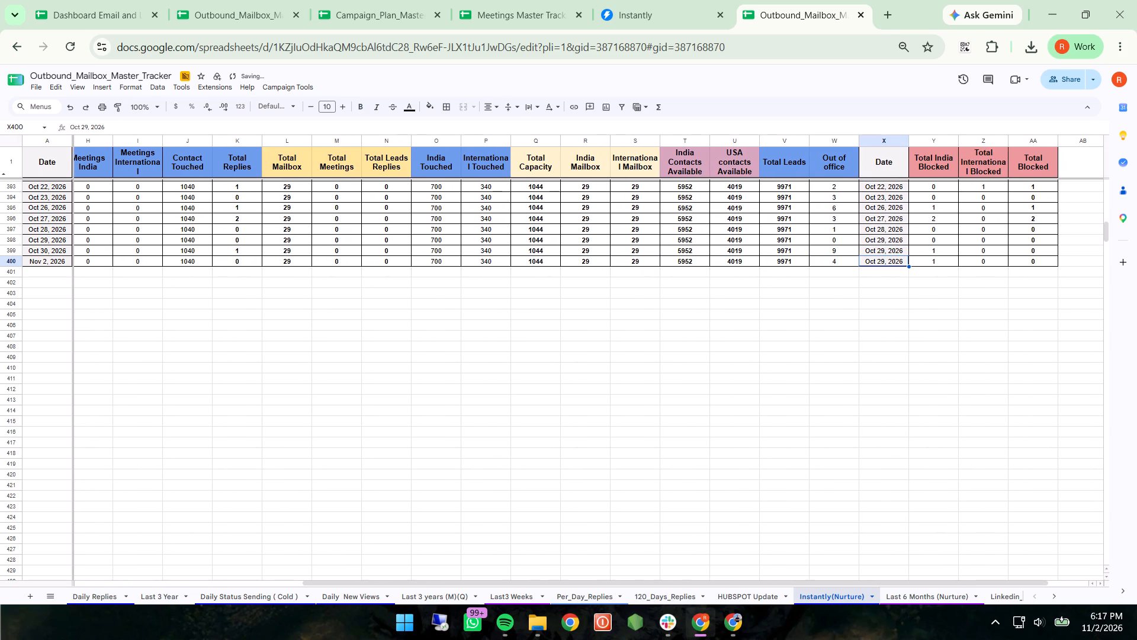
# In the blocked-contacts section of row 400, set the date to Nov 2, 2026 and Total India Blocked to 0.
pyautogui.doubleClick(868, 260)
pyautogui.click(849, 386)
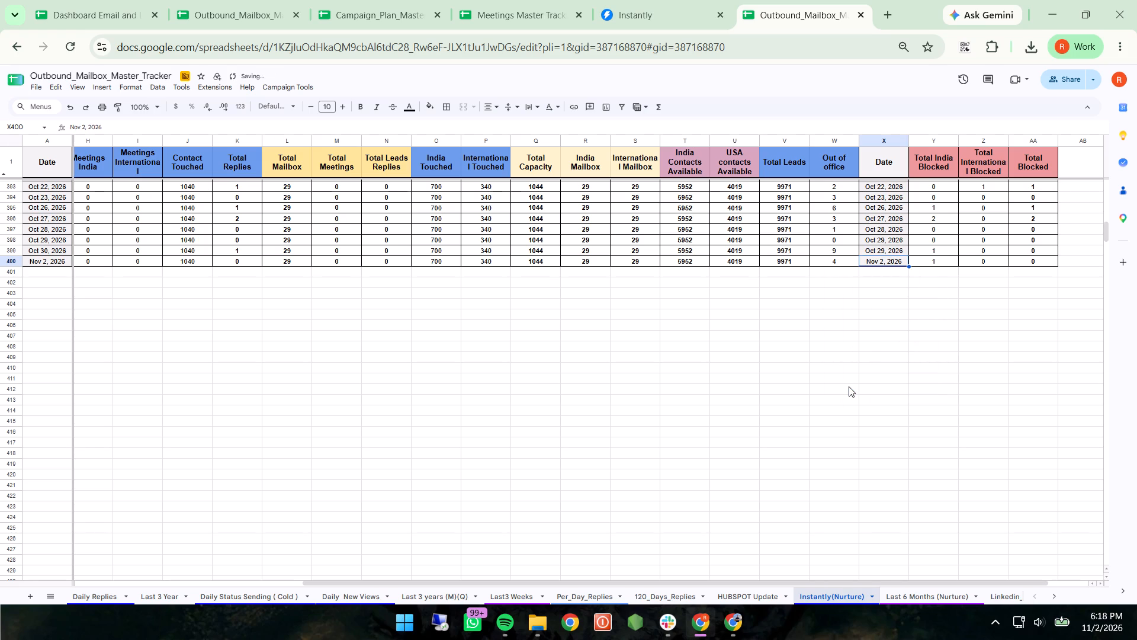
pyautogui.press('Right')
pyautogui.press('0')
pyautogui.press('Right')
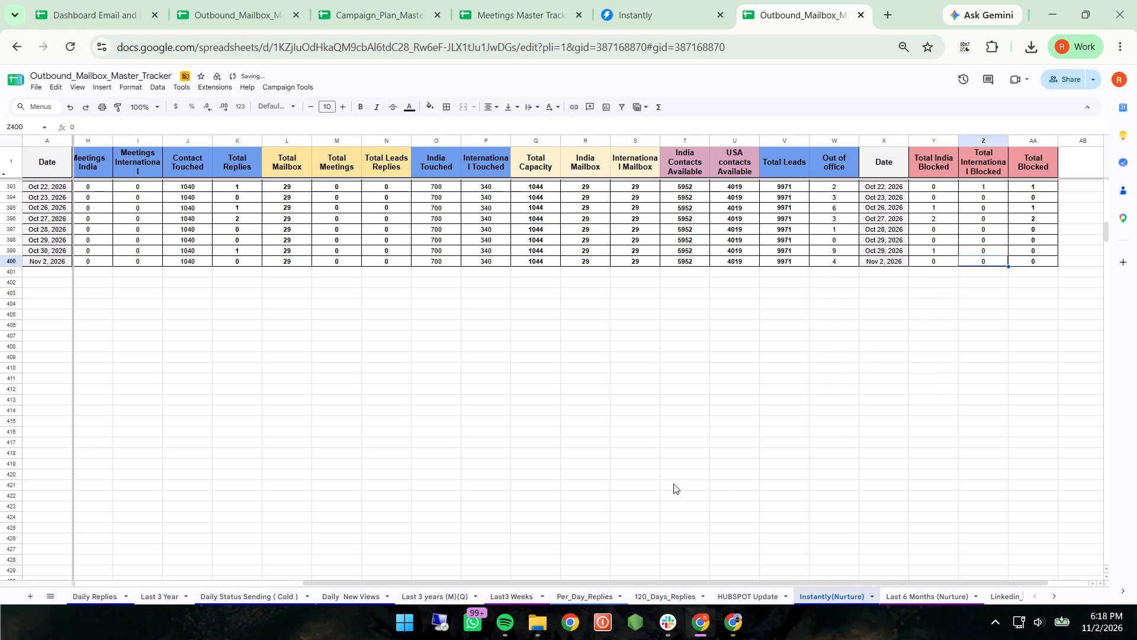
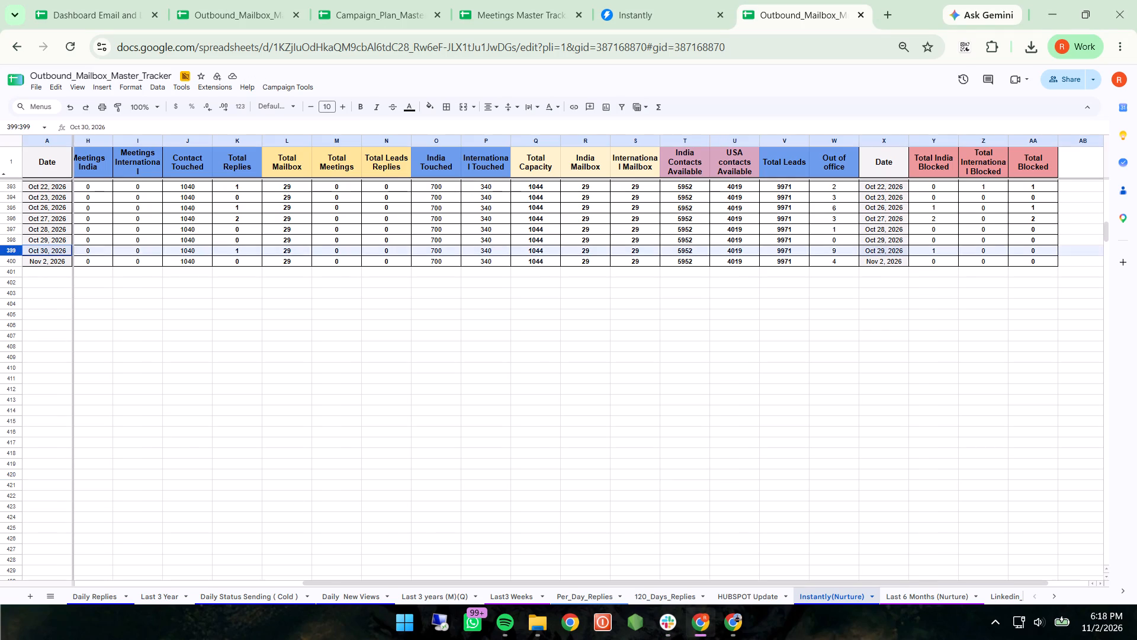
# Insert two blank rows below the Oct 30, 2026 row, above the Nov 2, 2026 row.
pyautogui.rightClick(16, 250)
pyautogui.click(76, 348)
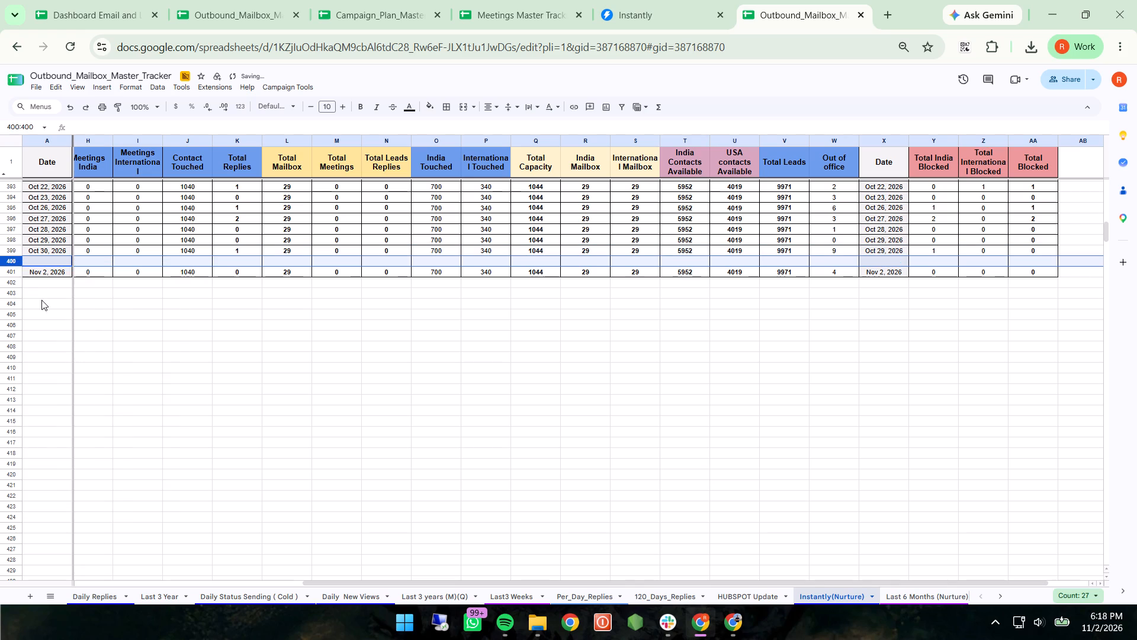
pyautogui.click(17, 251)
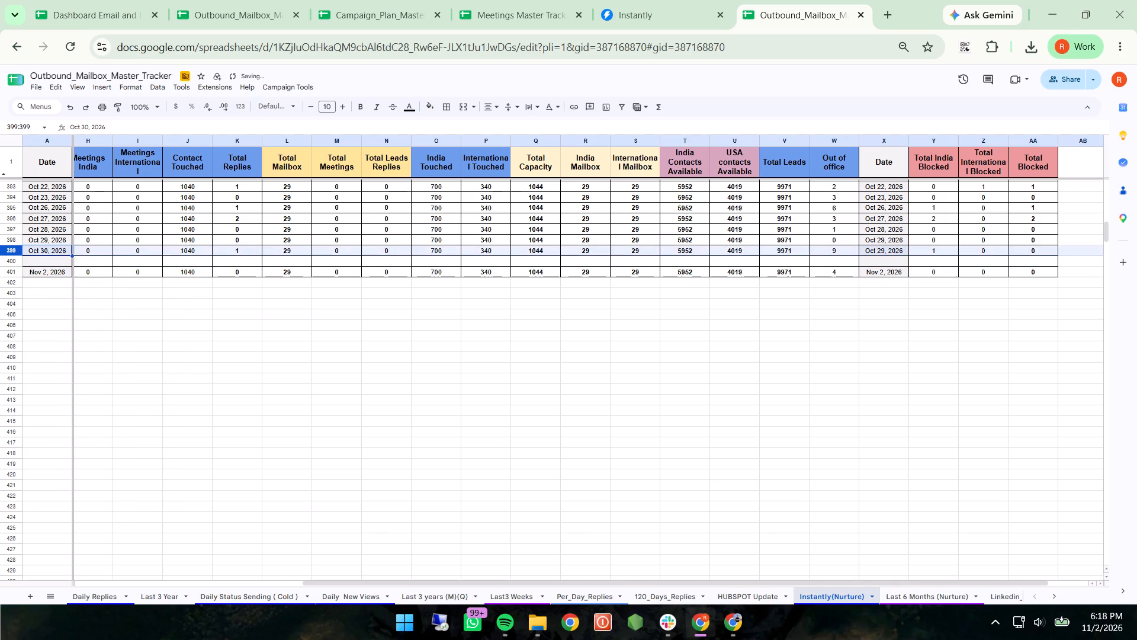
pyautogui.rightClick(17, 251)
pyautogui.click(81, 347)
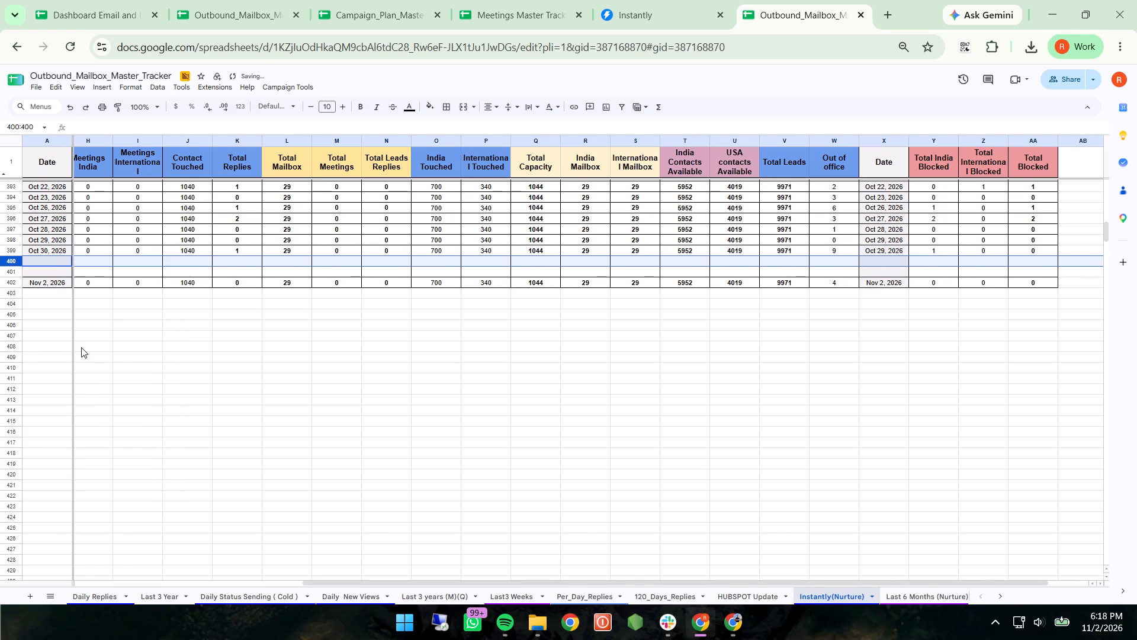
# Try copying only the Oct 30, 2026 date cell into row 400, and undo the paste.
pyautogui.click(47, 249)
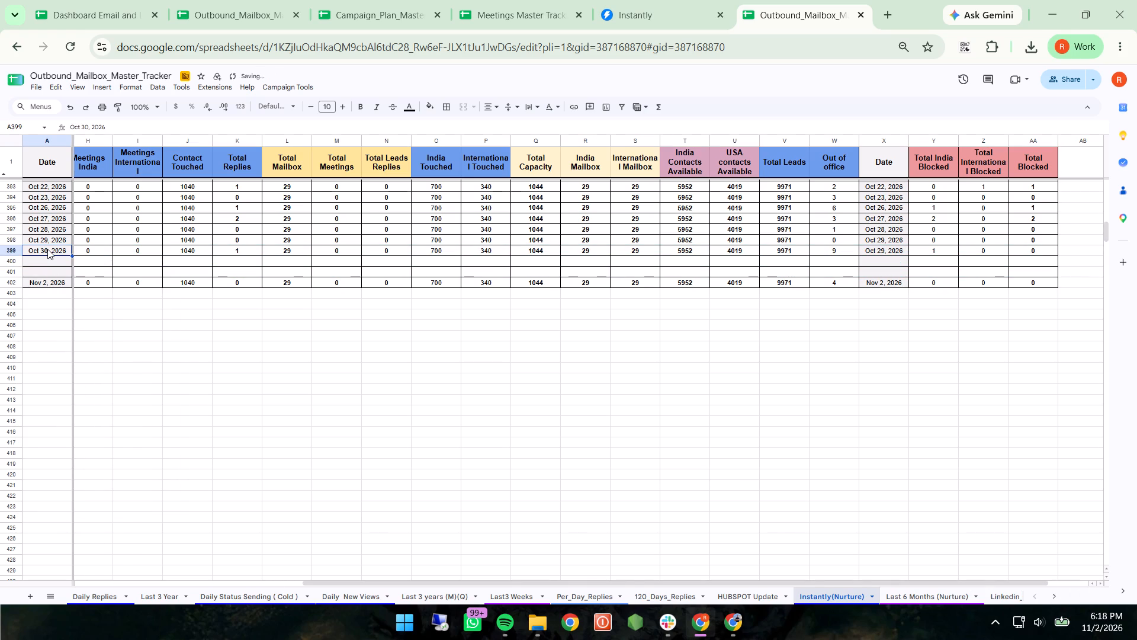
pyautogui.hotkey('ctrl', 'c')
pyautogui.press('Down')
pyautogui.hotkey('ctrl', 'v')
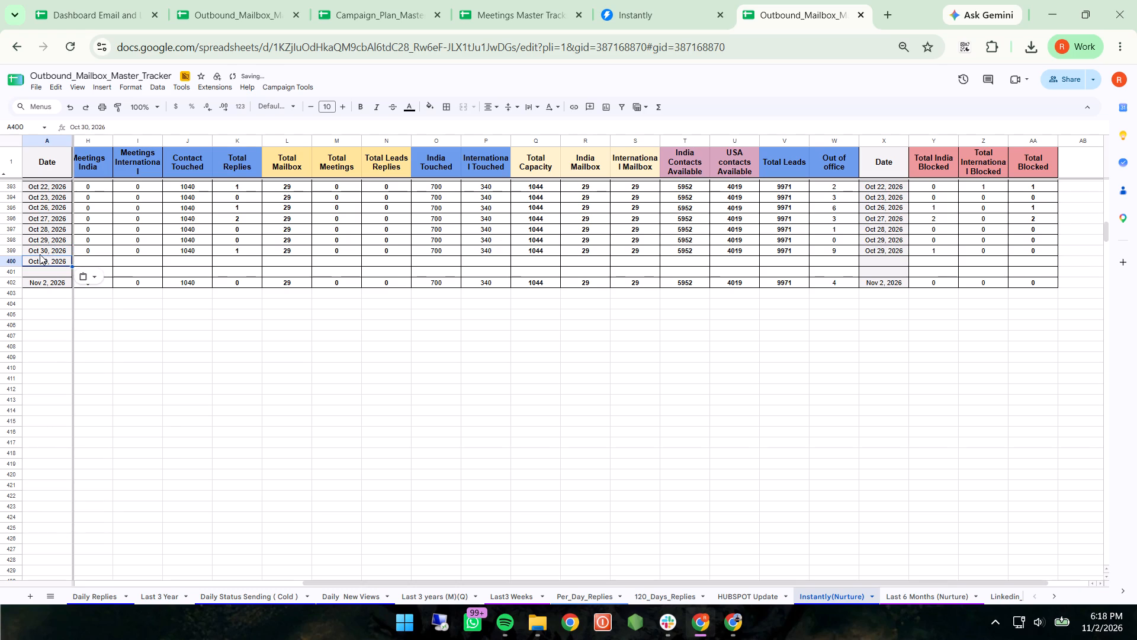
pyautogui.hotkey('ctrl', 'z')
# Copy the entire Oct 30, 2026 row into blank row 400 and set its first date to Oct 31, 2026.
pyautogui.click(12, 251)
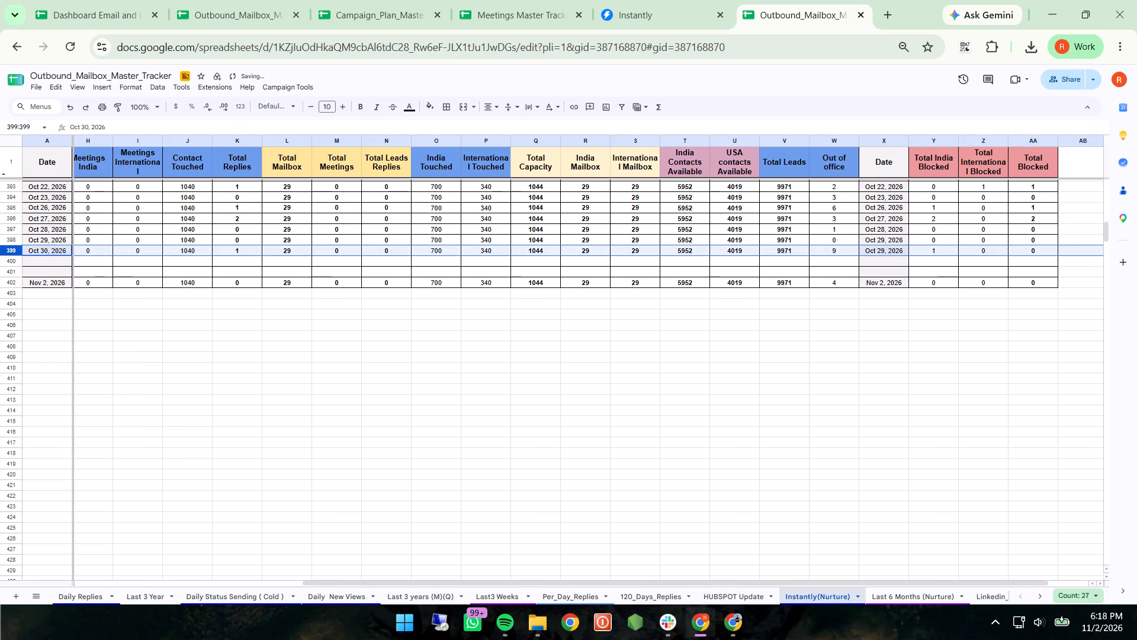
pyautogui.hotkey('ctrl', 'c')
pyautogui.click(25, 261)
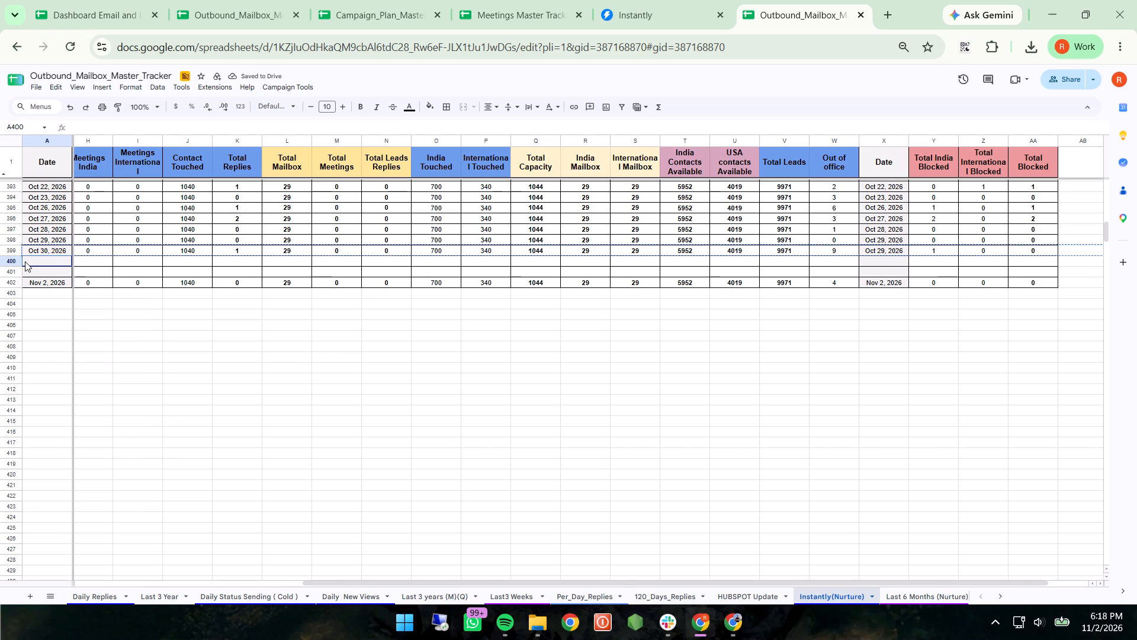
pyautogui.hotkey('ctrl', 'v')
pyautogui.doubleClick(52, 258)
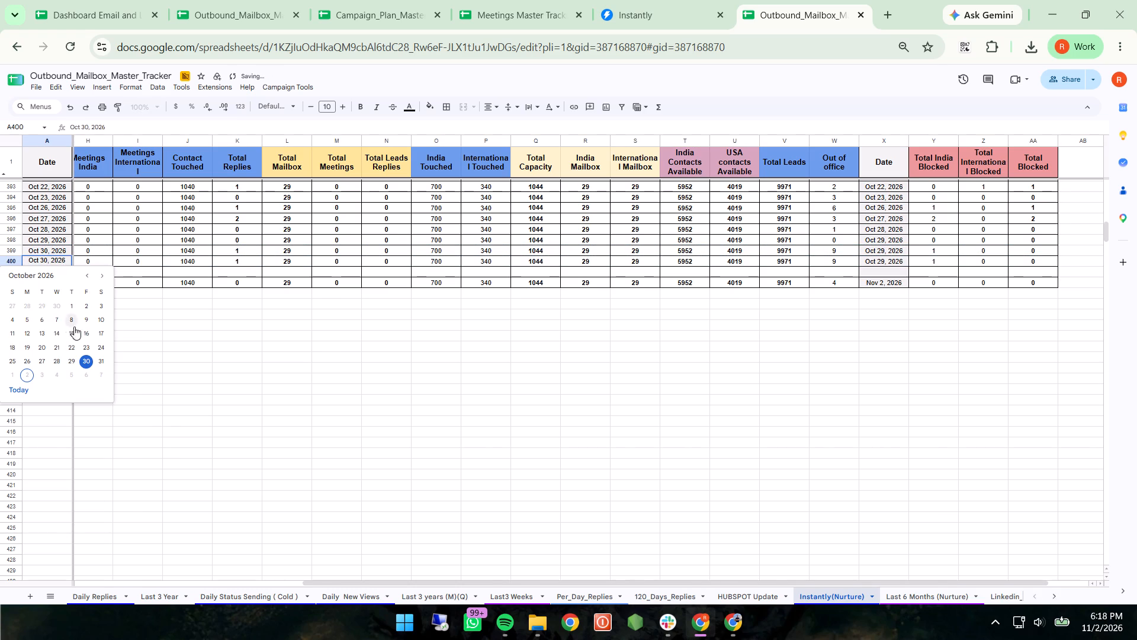
pyautogui.click(99, 360)
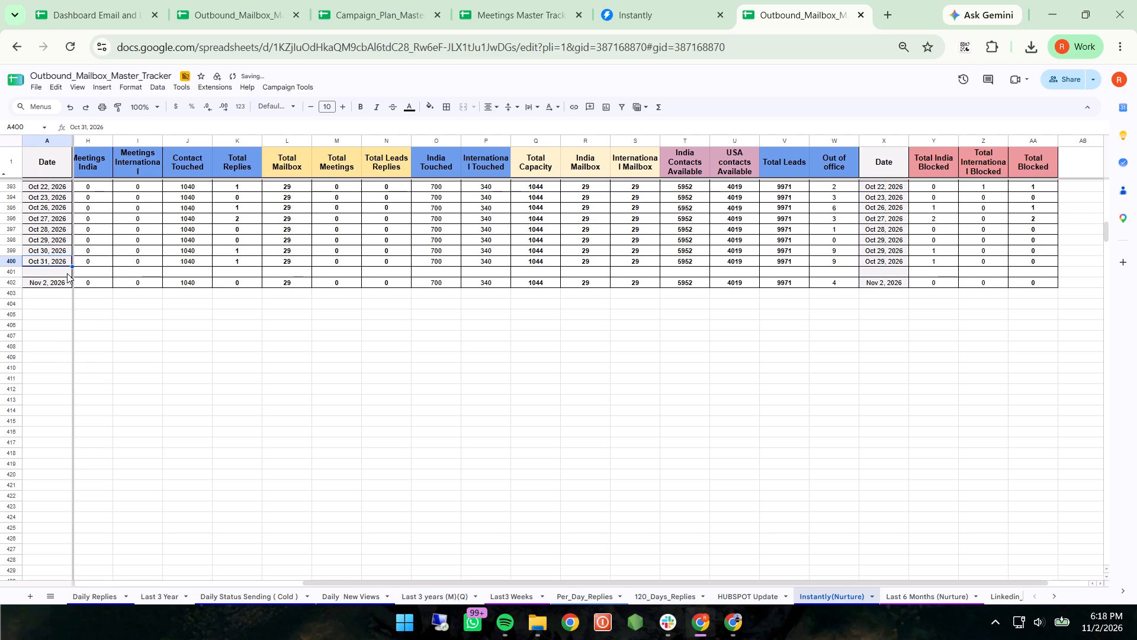
# Set Negative India to 0 in the Oct 31, 2026 row.
pyautogui.click(87, 261)
pyautogui.press('Right')
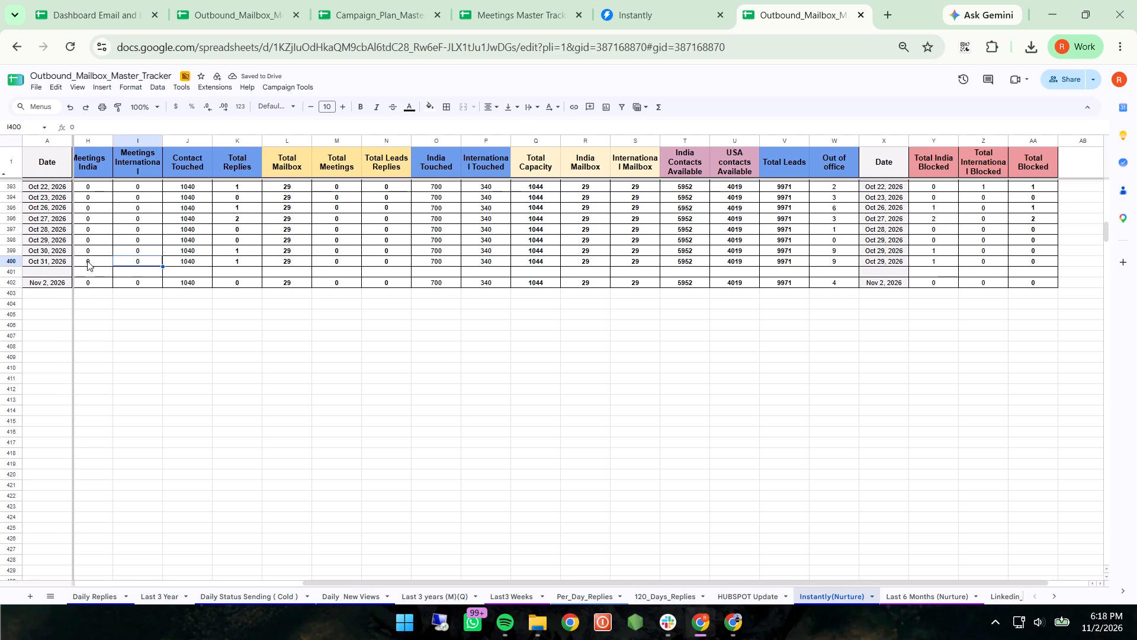
pyautogui.press('Right')
pyautogui.press('Right')
pyautogui.press('Right')
pyautogui.press('Right')
pyautogui.press('Right')
pyautogui.press('Right')
pyautogui.press('Right')
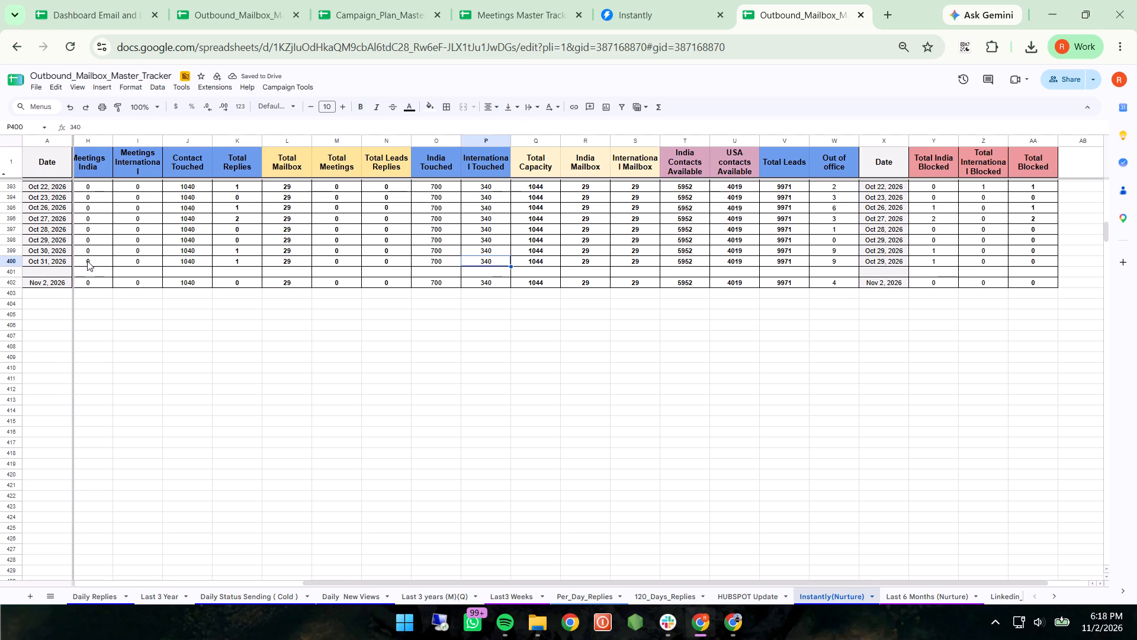
pyautogui.press('Right')
pyautogui.press('Right')
pyautogui.press('Right')
pyautogui.press('Right')
pyautogui.press('Right')
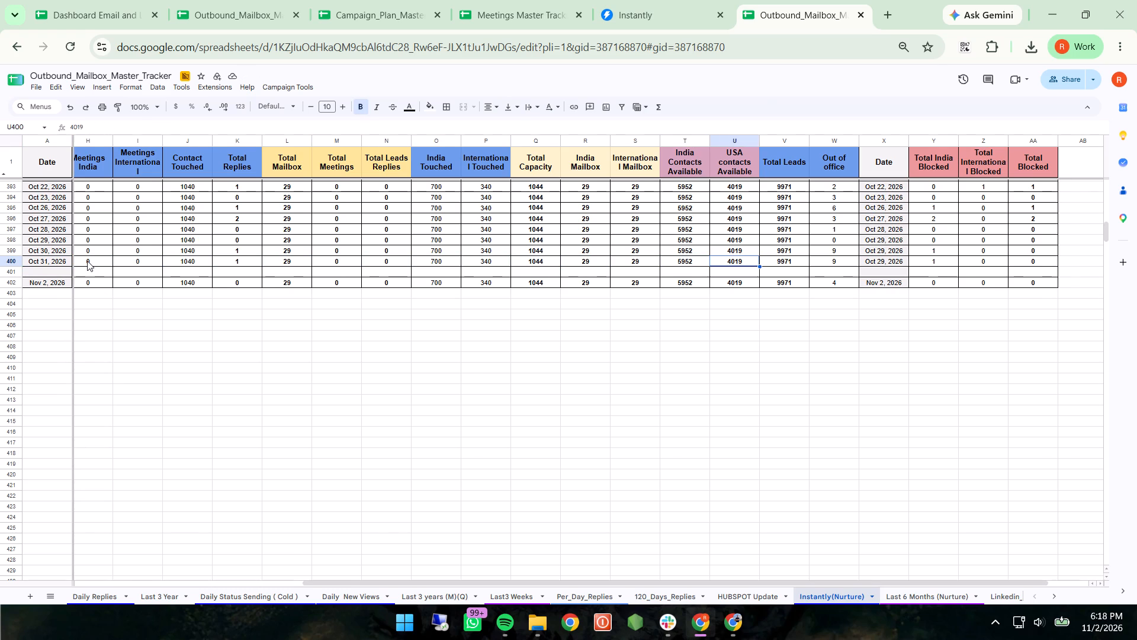
pyautogui.hscroll(7, 87, 261)
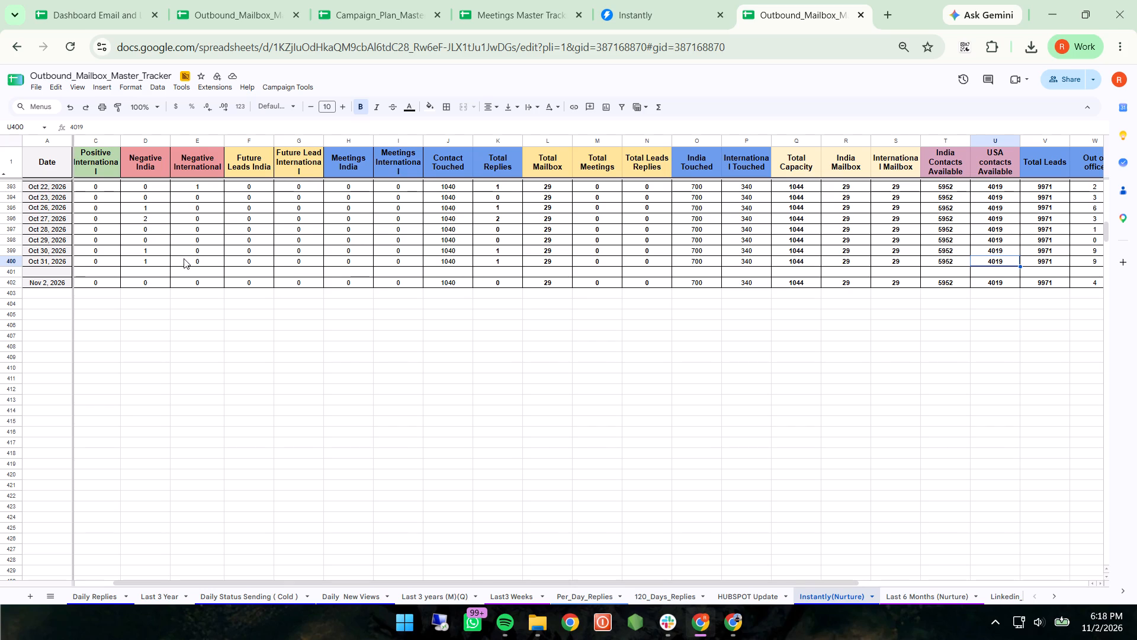
pyautogui.click(186, 260)
pyautogui.press('0')
pyautogui.press('Right')
# Set the Out of office count to 7 in the Oct 31, 2026 row.
pyautogui.press('Right')
pyautogui.press('Right')
pyautogui.press('Right')
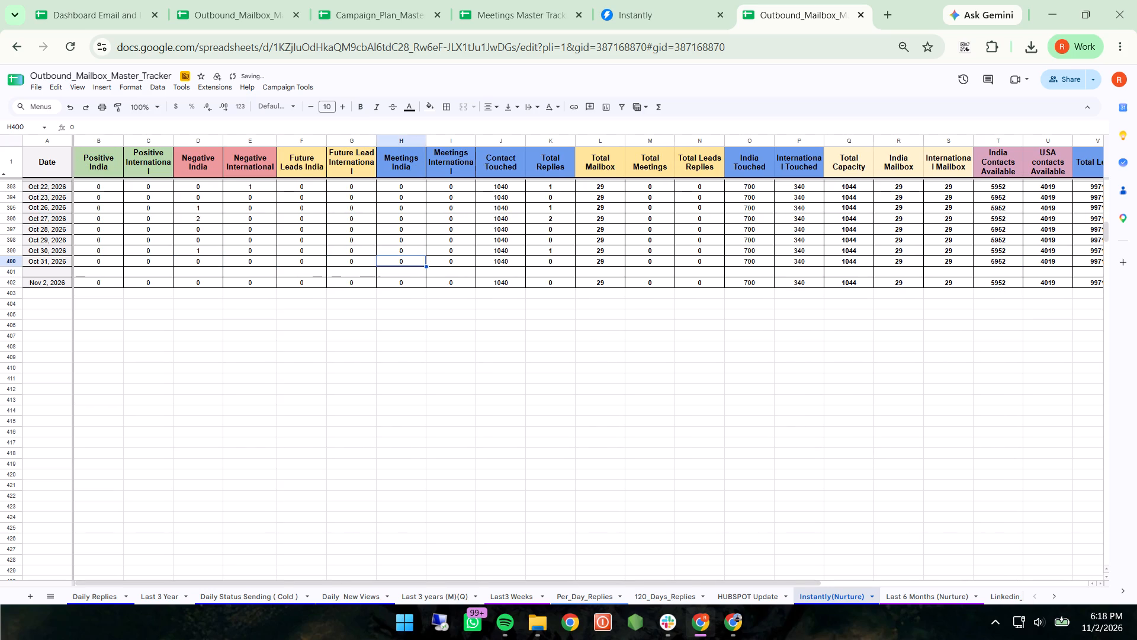
pyautogui.press('Right')
pyautogui.press('Right')
pyautogui.press('Right')
pyautogui.press('Right')
pyautogui.press('Right')
pyautogui.press('Right')
pyautogui.press('Right')
pyautogui.press('Right')
pyautogui.press('Right')
pyautogui.press('Right')
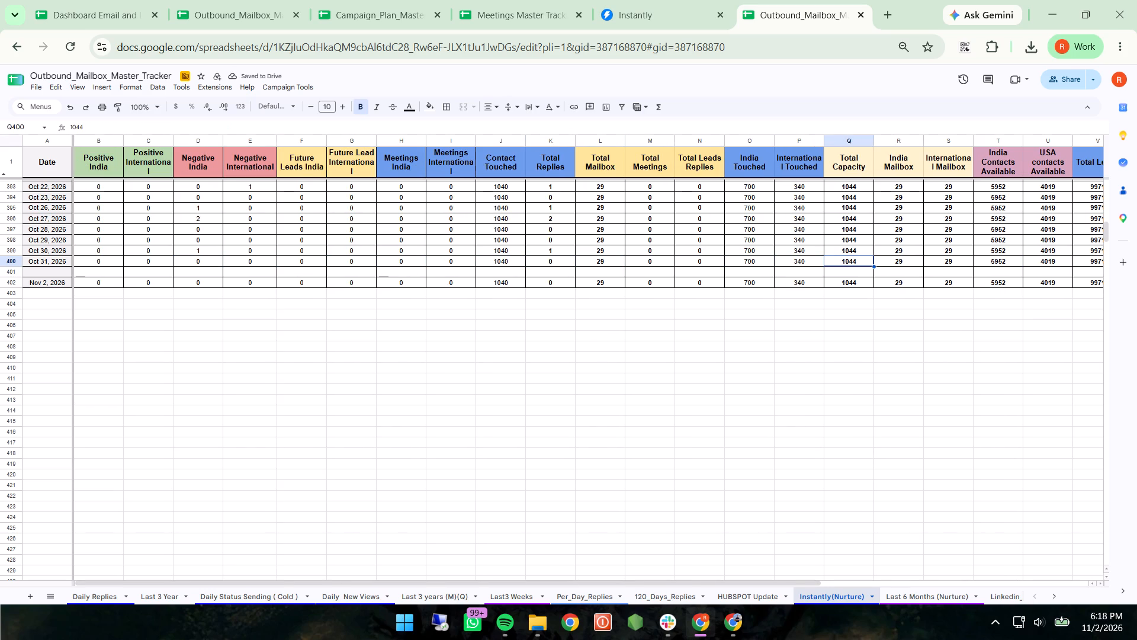
pyautogui.press('Right')
pyautogui.hscroll(-3, 186, 260)
pyautogui.press('Right')
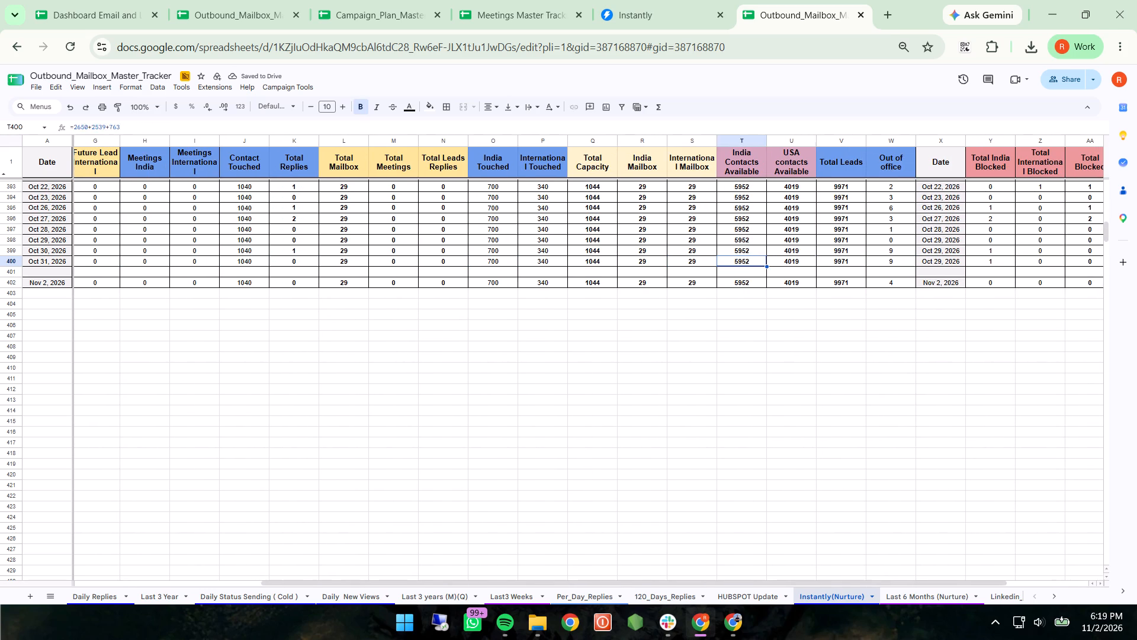
pyautogui.press('Right')
pyautogui.press('Right')
pyautogui.press('Right')
pyautogui.press('7')
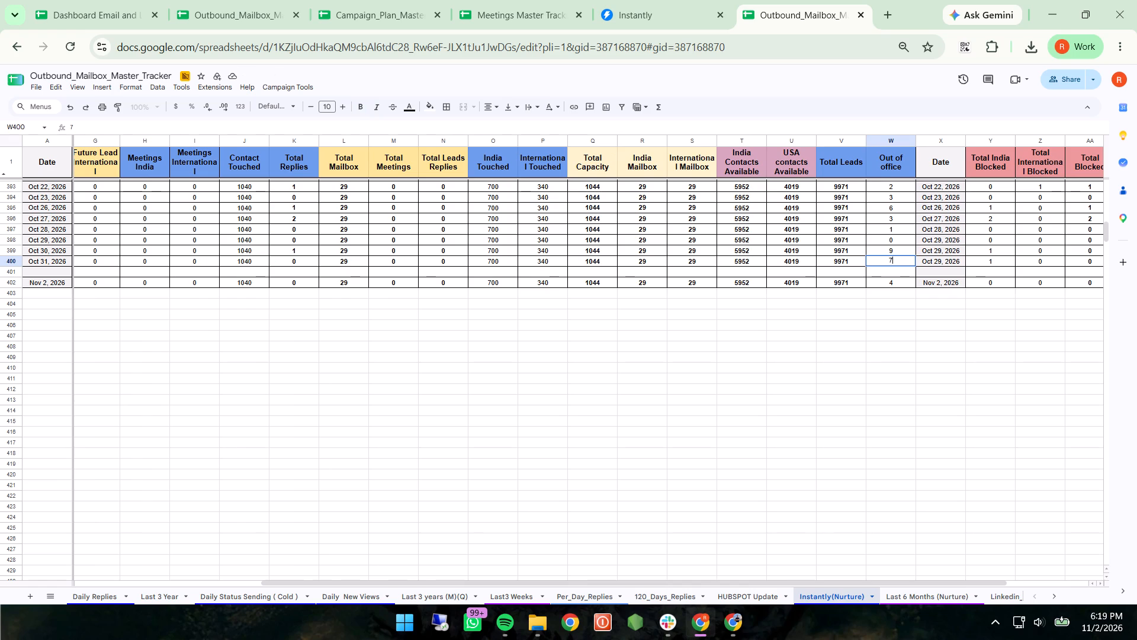
pyautogui.press('Right')
# In the blocked-contacts section of row 400, set Total India Blocked to 0 and the date to Oct 30, 2026.
pyautogui.hscroll(-2, 186, 260)
pyautogui.press('Right')
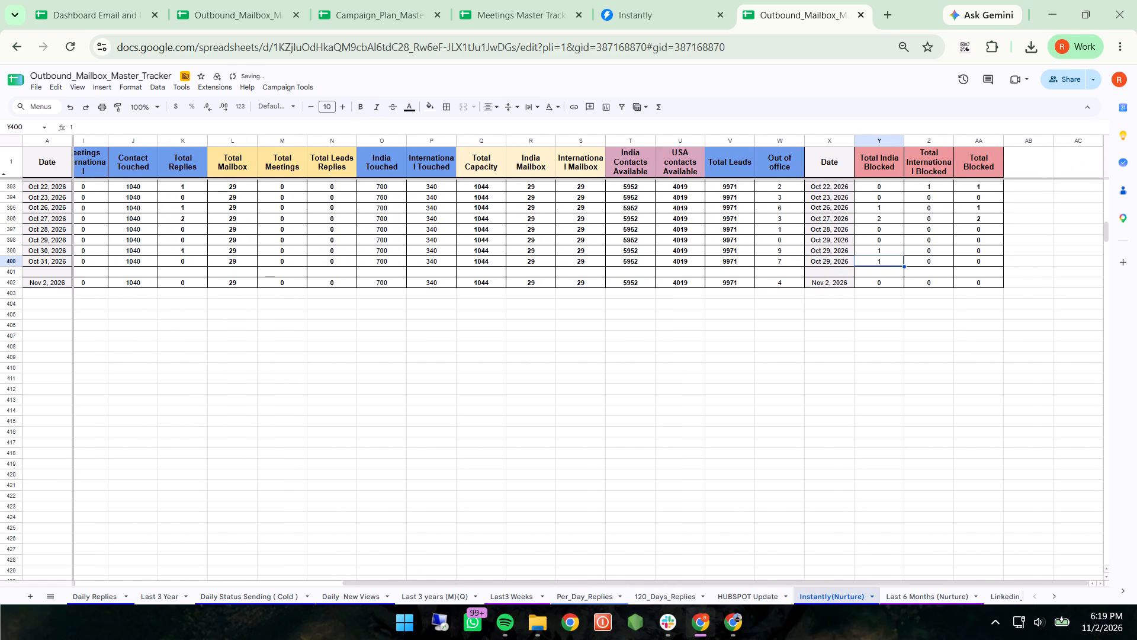
pyautogui.press('0')
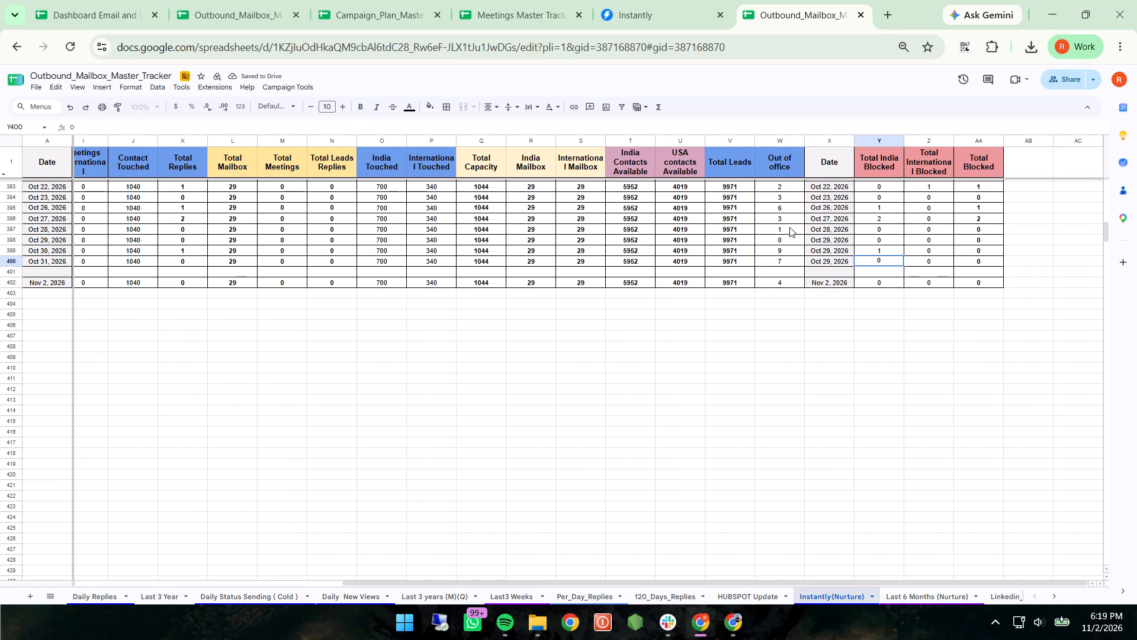
pyautogui.doubleClick(826, 261)
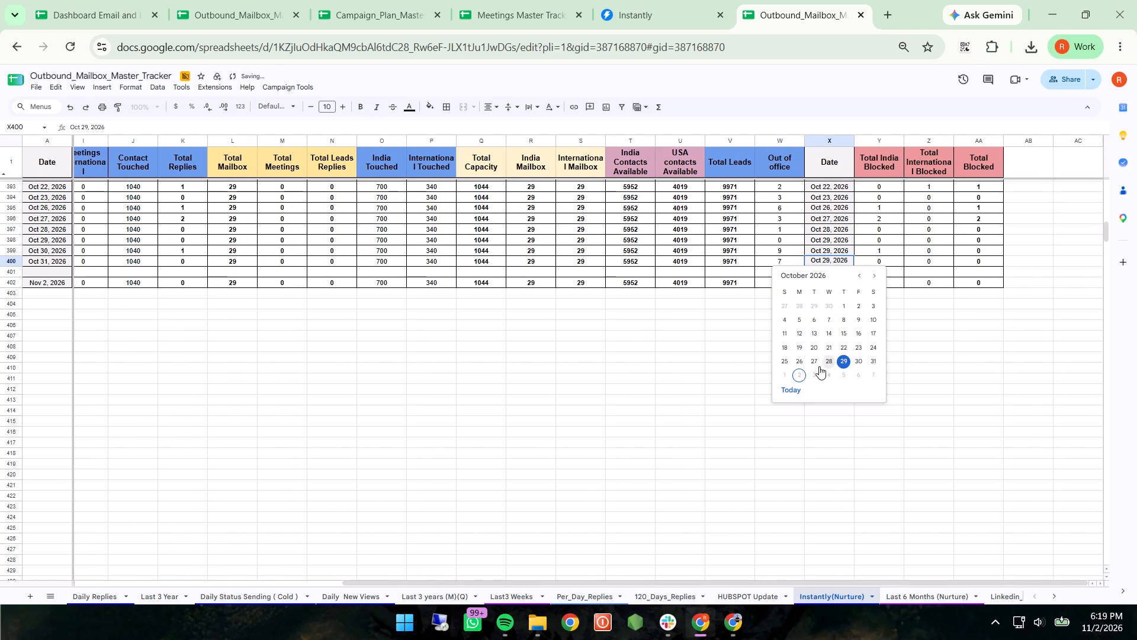
pyautogui.click(859, 360)
# Copy the Oct 31, 2026 row into blank row 401 and set its first date to Nov 1, 2026.
pyautogui.hscroll(6, 706, 391)
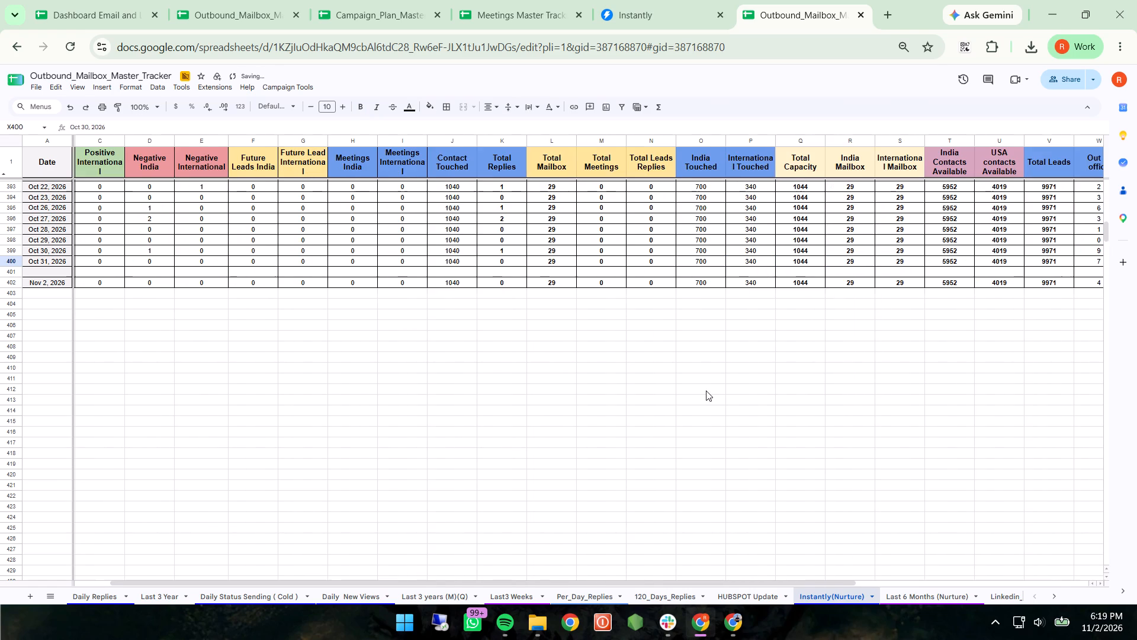
pyautogui.click(13, 260)
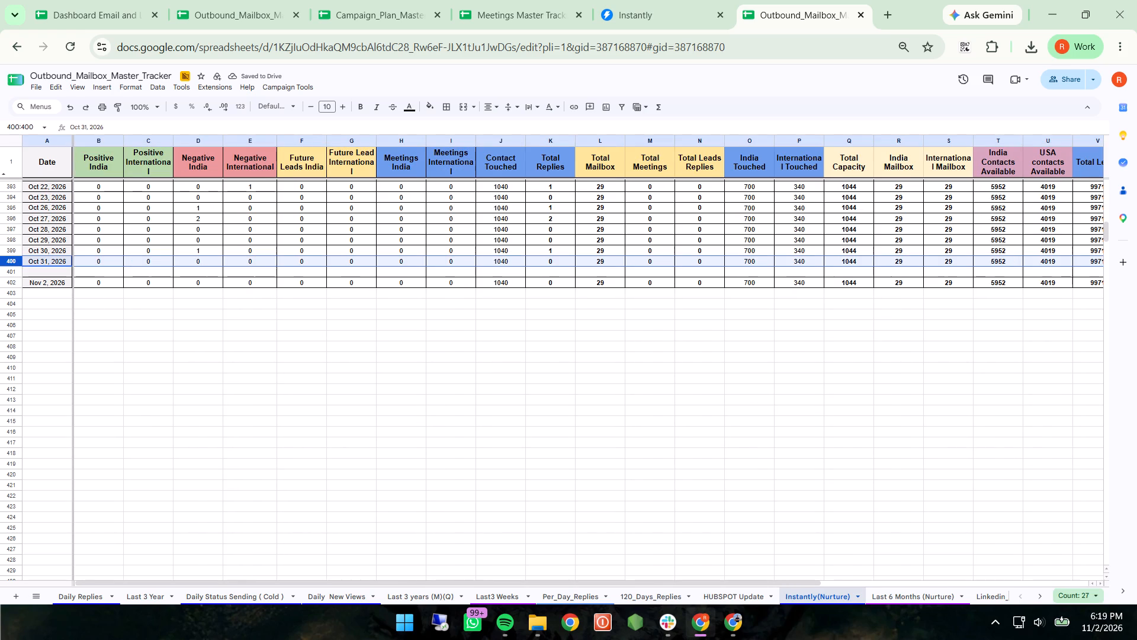
pyautogui.hotkey('ctrl', 'c')
pyautogui.click(33, 272)
pyautogui.hotkey('ctrl', 'v')
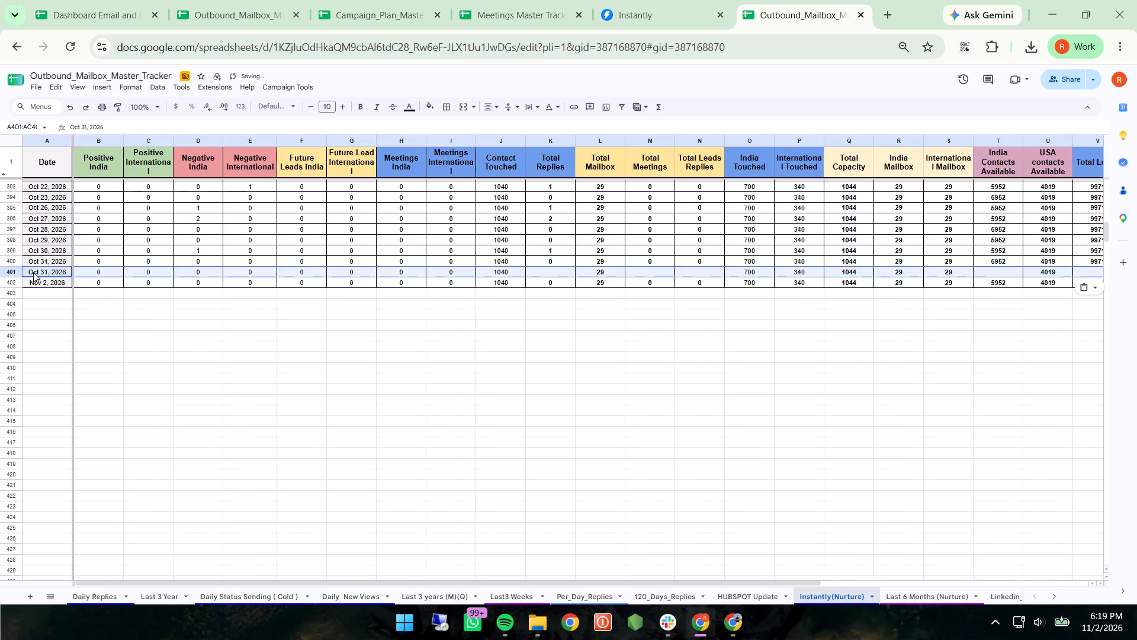
pyautogui.doubleClick(43, 271)
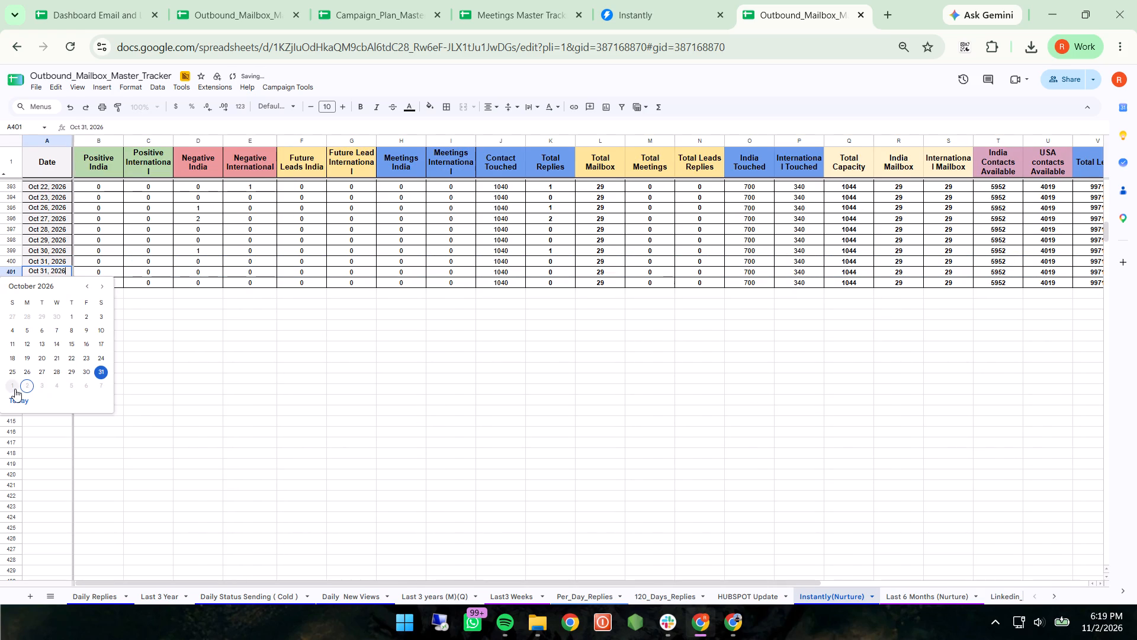
pyautogui.click(15, 387)
# Set the Out of office count to 2 in the Nov 1, 2026 row.
pyautogui.click(106, 273)
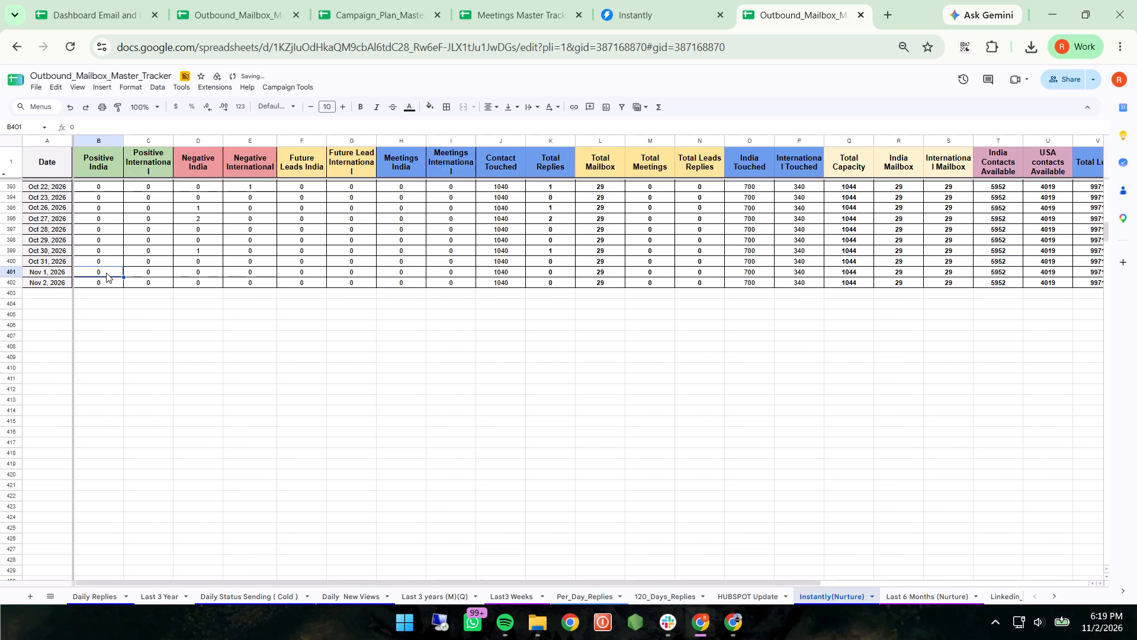
pyautogui.press('Right')
pyautogui.press('Right')
pyautogui.press('Right')
pyautogui.press('Right')
pyautogui.press('Right')
pyautogui.press('Right')
pyautogui.press('Right')
pyautogui.press('Right')
pyautogui.press('Right')
pyautogui.press('Right')
pyautogui.press('Right')
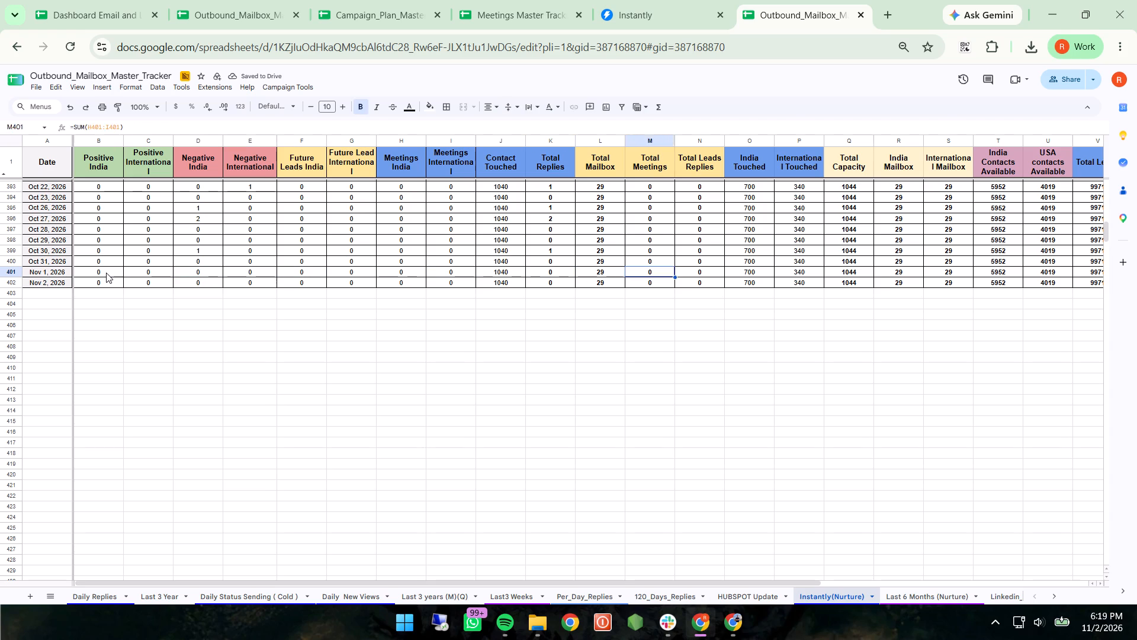
pyautogui.press('Right')
pyautogui.press('Right')
pyautogui.press('Right')
pyautogui.press('Right')
pyautogui.press('Right')
pyautogui.press('Right')
pyautogui.press('Right')
pyautogui.press('Right')
pyautogui.press('Right')
pyautogui.press('Right')
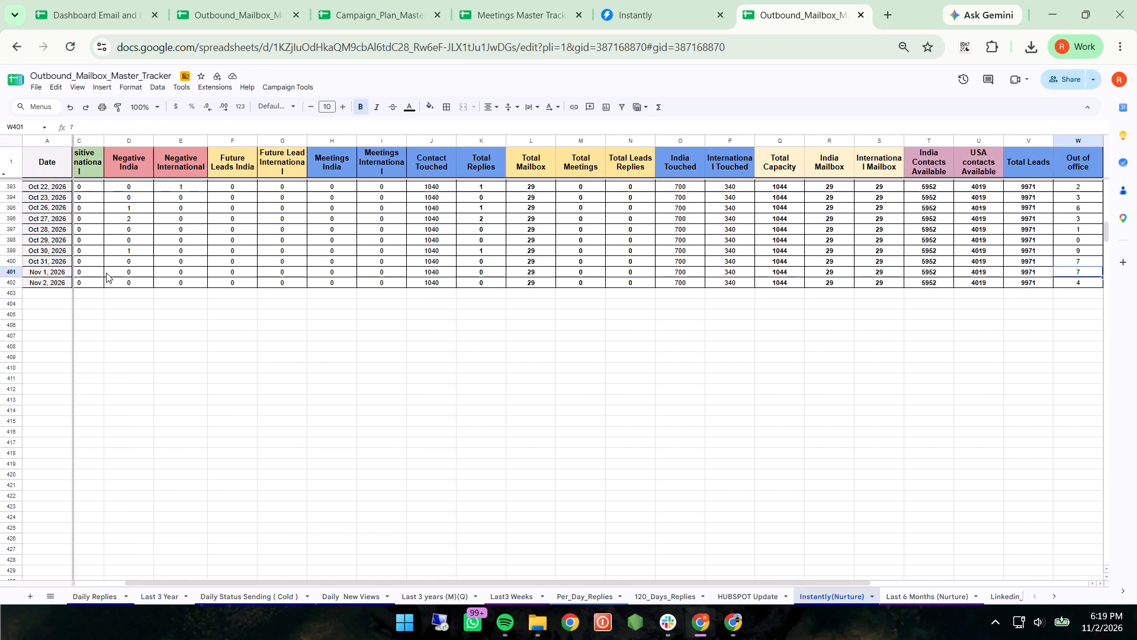
pyautogui.press('2')
pyautogui.press('Right')
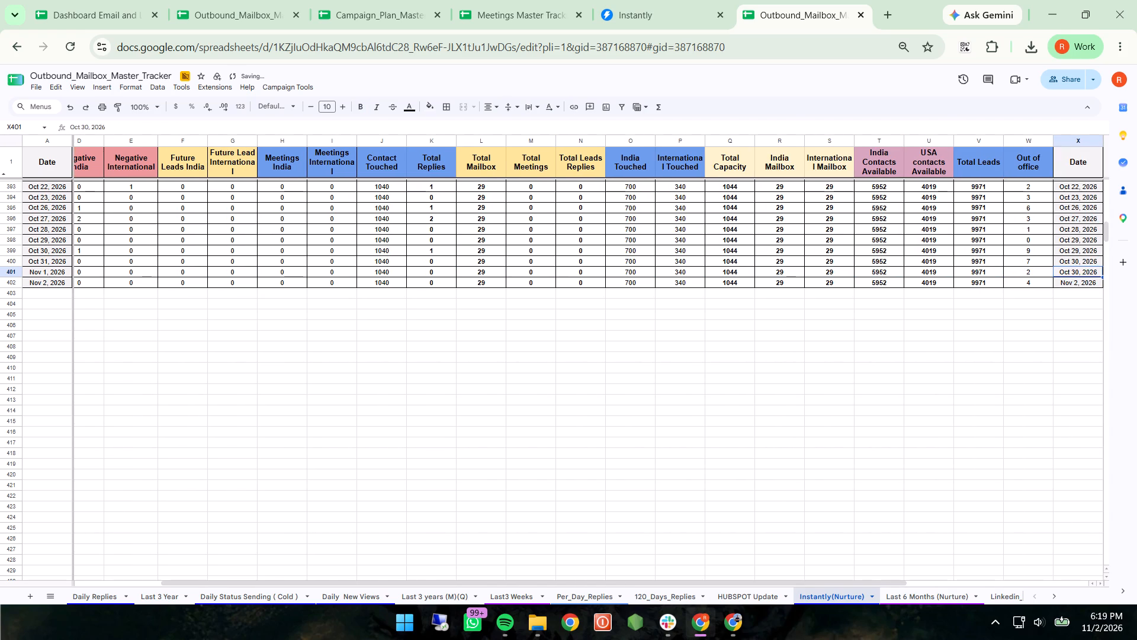
# Set the date in the blocked-contacts section of row 401 to Nov 1, 2026.
pyautogui.press('Right')
pyautogui.press('Right')
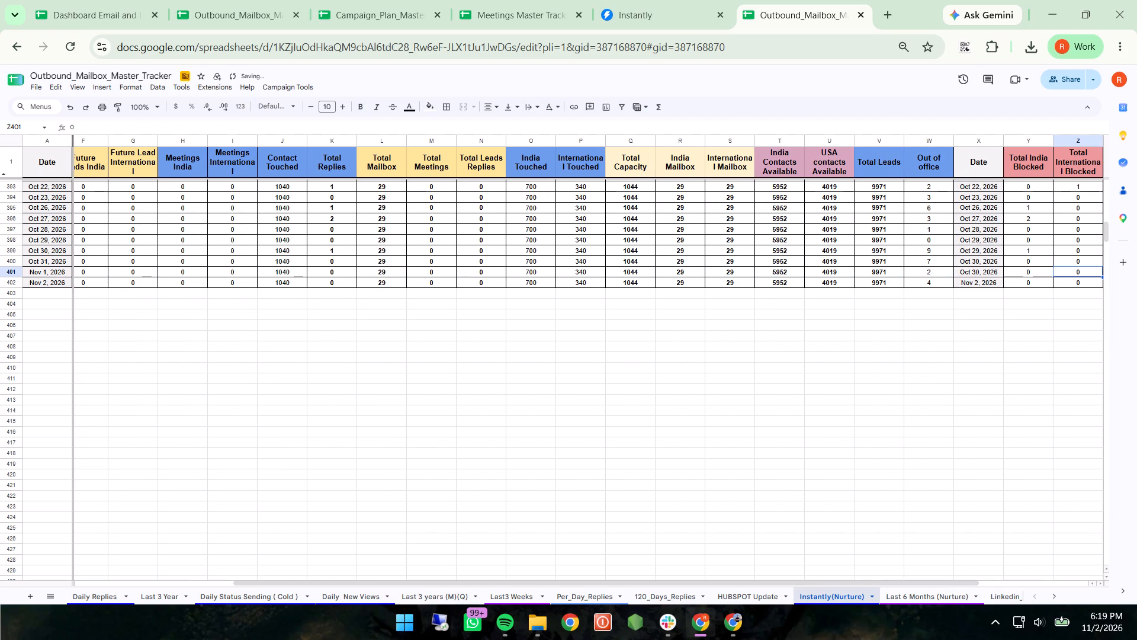
pyautogui.doubleClick(973, 270)
pyautogui.click(935, 386)
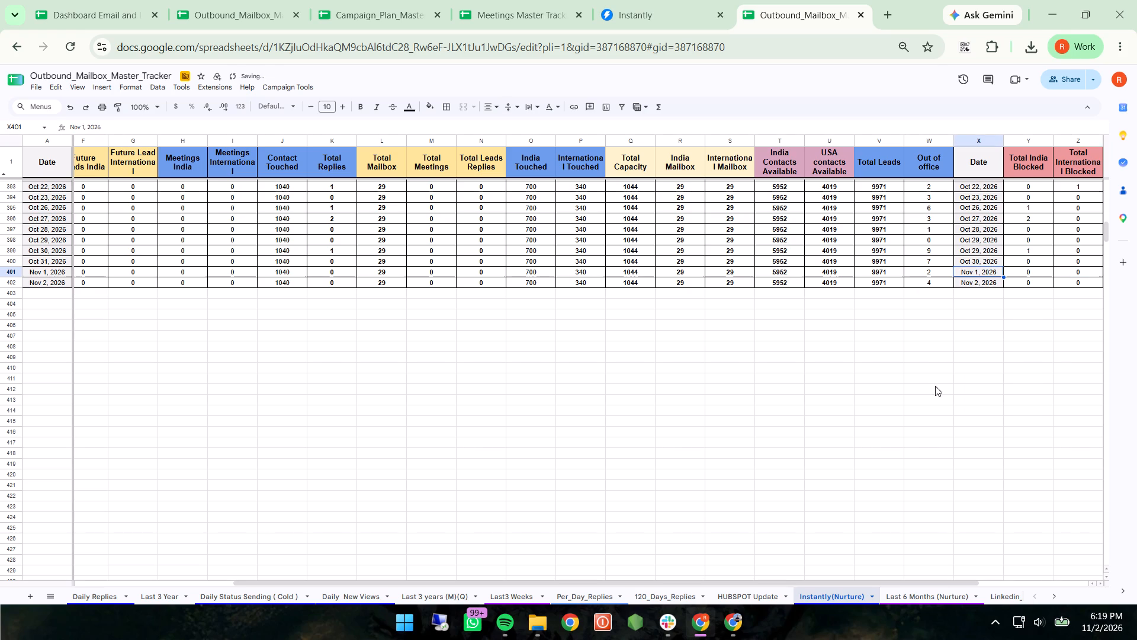
pyautogui.click(774, 405)
pyautogui.hscroll(-3, 774, 405)
pyautogui.hscroll(8, 774, 405)
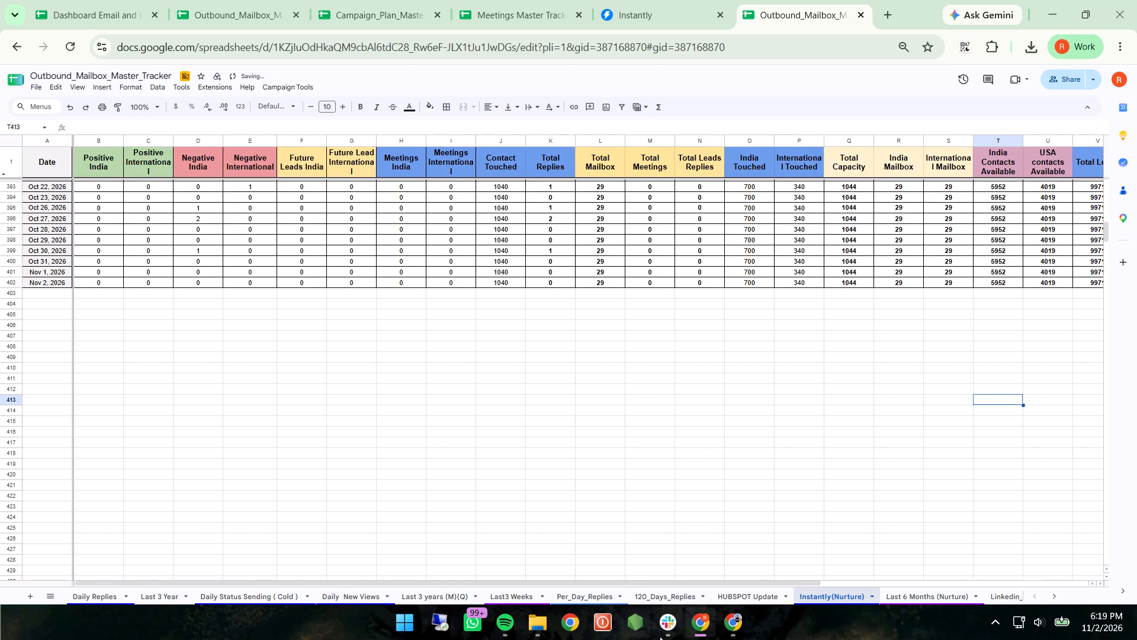
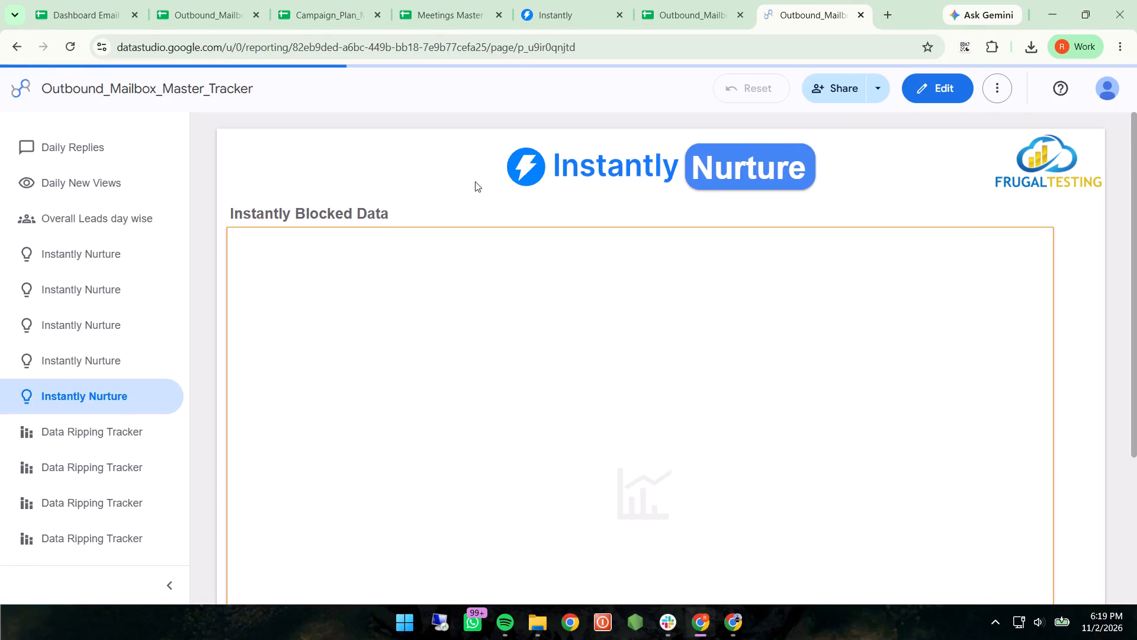
# Present the first Instantly Nurture report page full screen and capture a screenshot of its four charts, with the Nov 2, 2026 positives tooltip displayed.
pyautogui.click(94, 265)
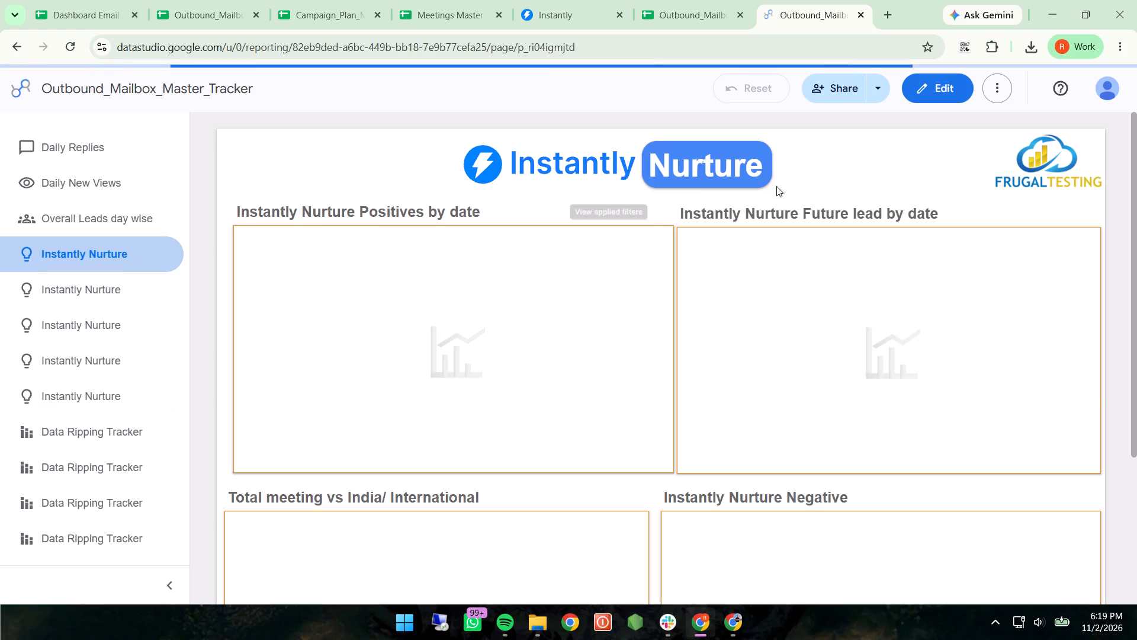
pyautogui.click(1003, 93)
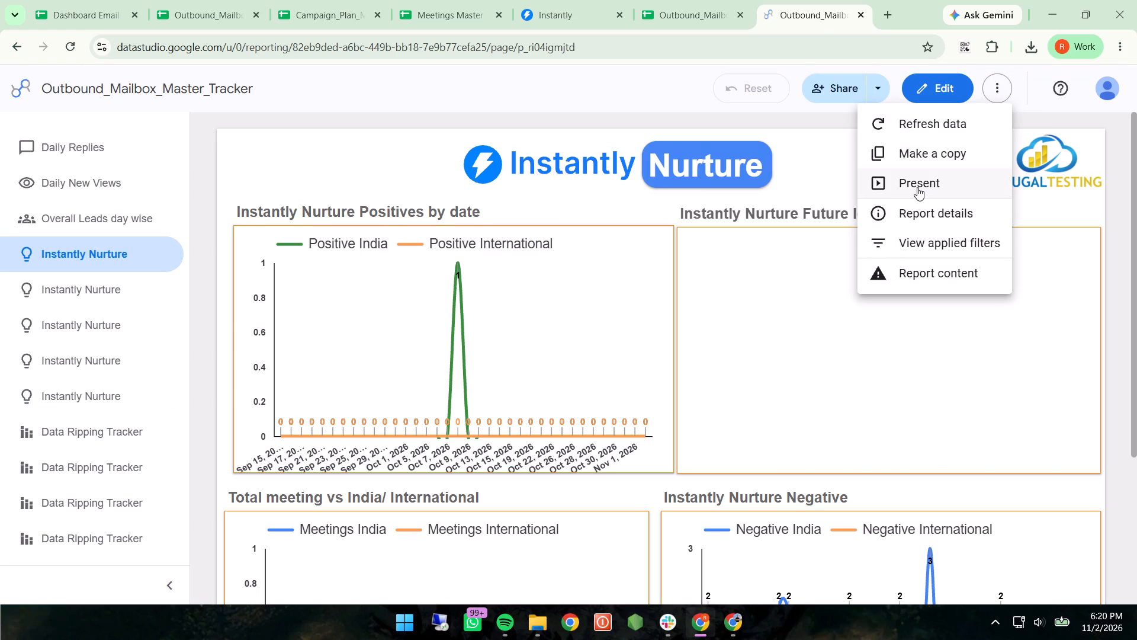
pyautogui.click(917, 187)
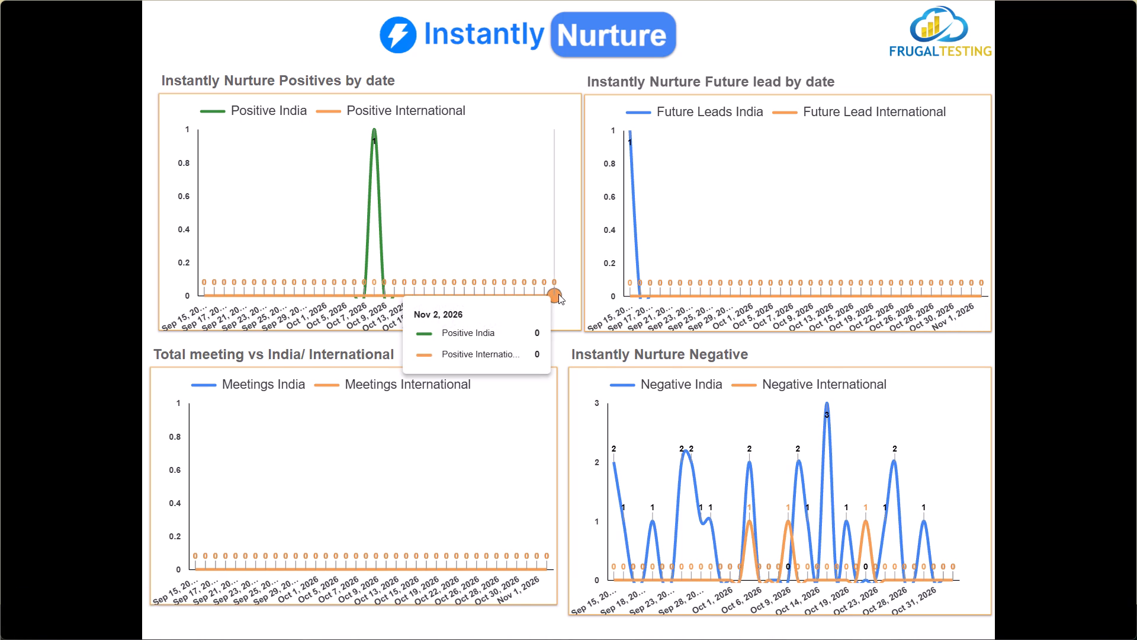
pyautogui.press('shift+super+s')
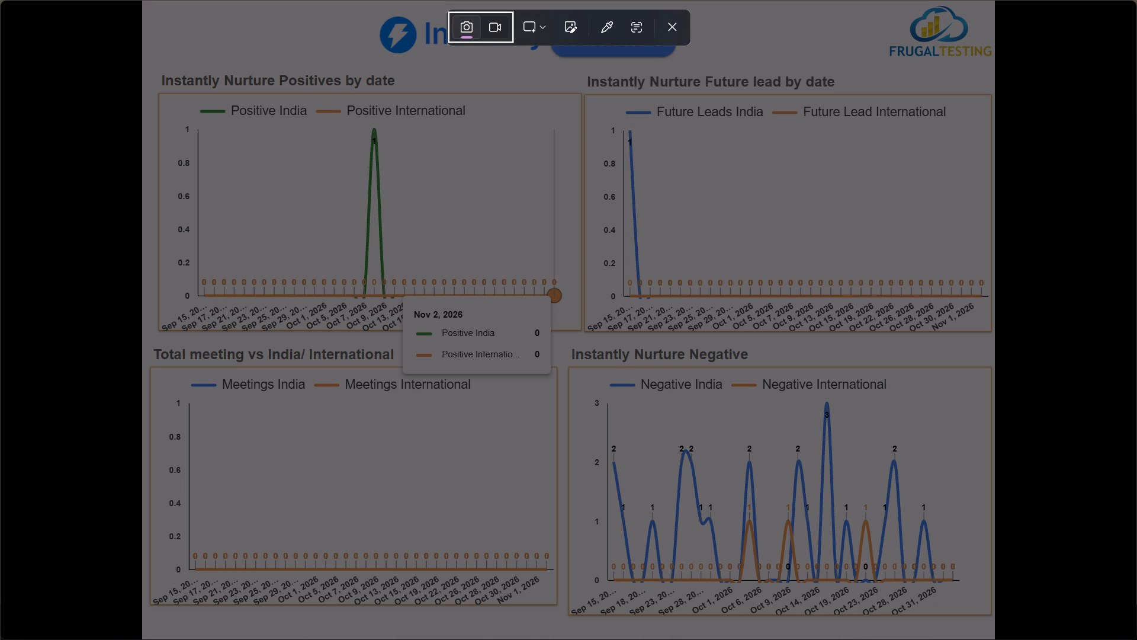
pyautogui.moveTo(141, 1); pyautogui.dragTo(997, 634)
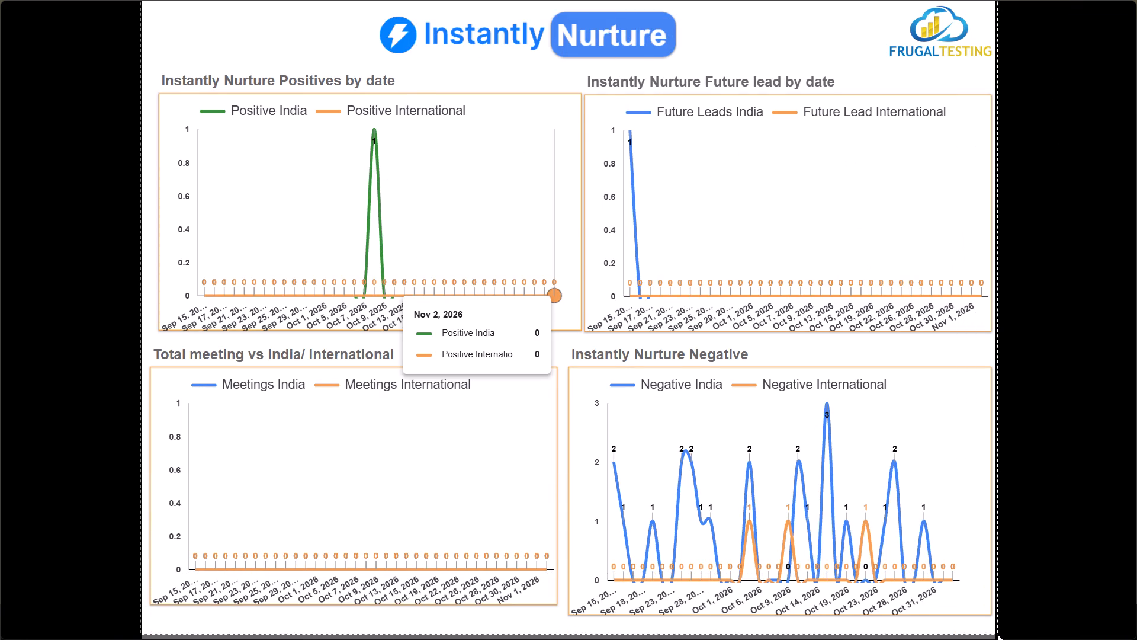
pyautogui.moveTo(997, 634); pyautogui.dragTo(996, 639)
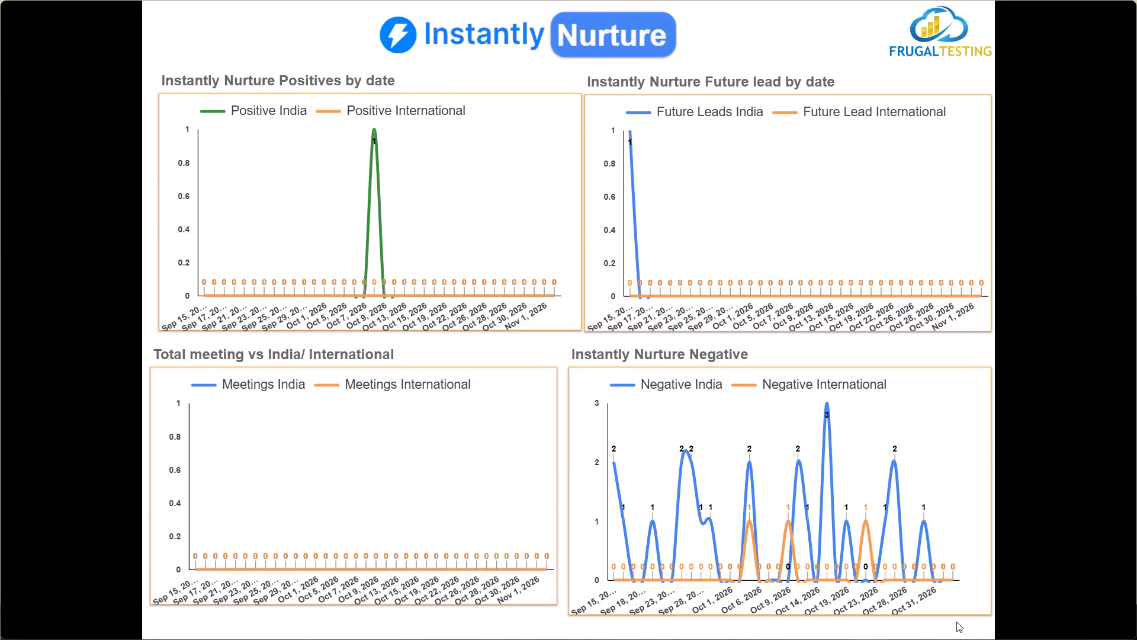
pyautogui.press('Escape')
# Open the second Instantly Nurture report page, which holds the Total Leads chart.
pyautogui.click(66, 281)
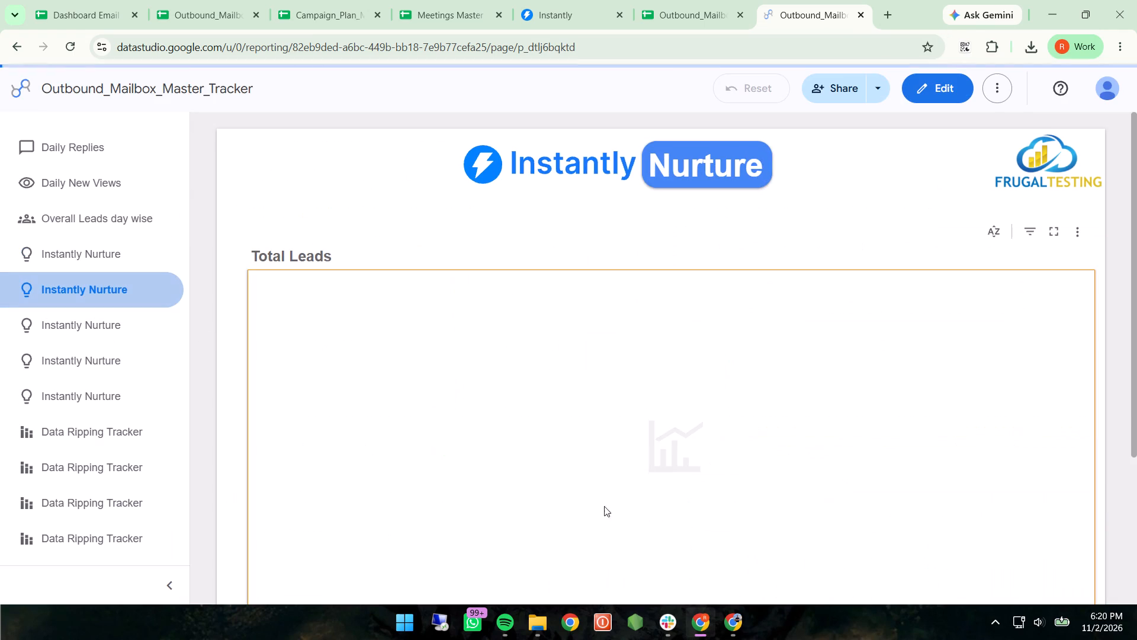
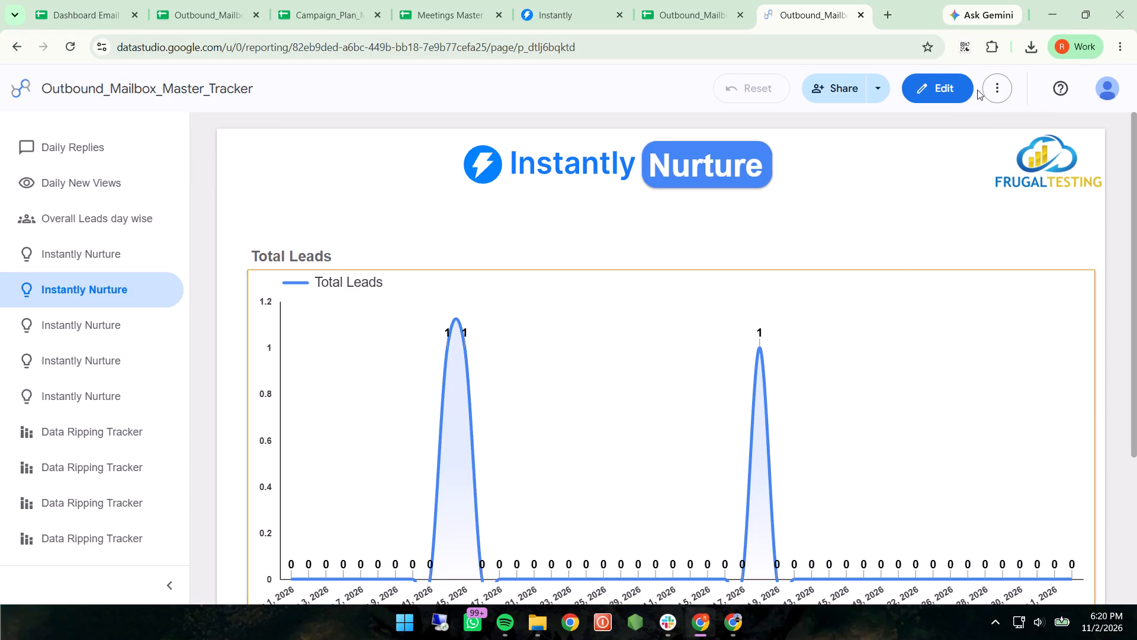
# Present the second Instantly Nurture report page full screen, capture a screenshot of the whole Total Leads page, and exit the presentation.
pyautogui.click(995, 85)
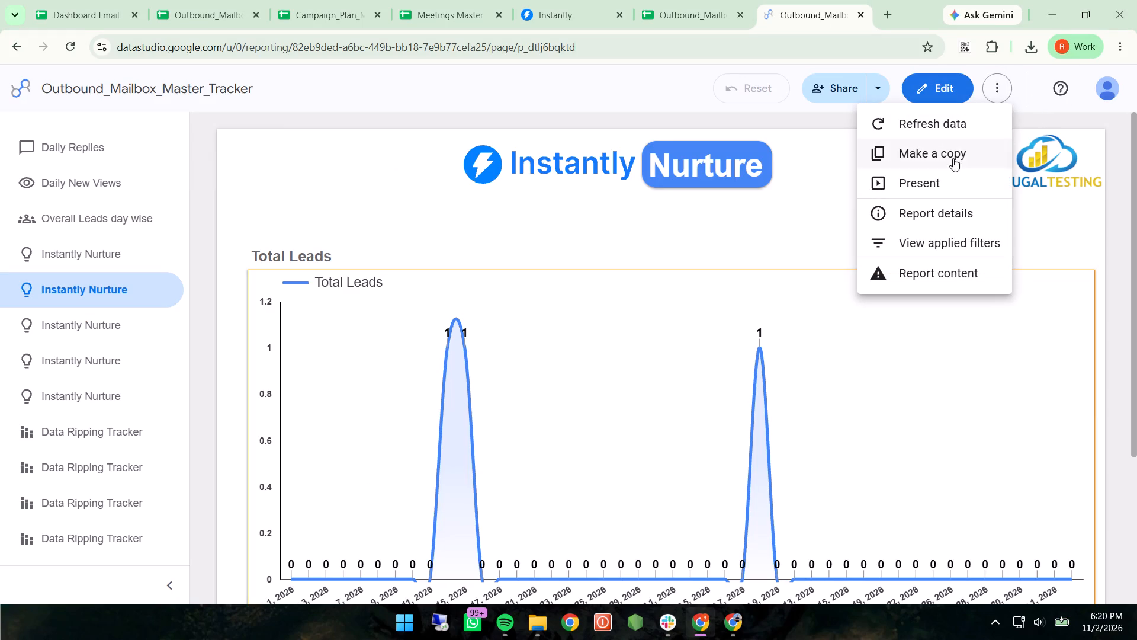
pyautogui.click(939, 176)
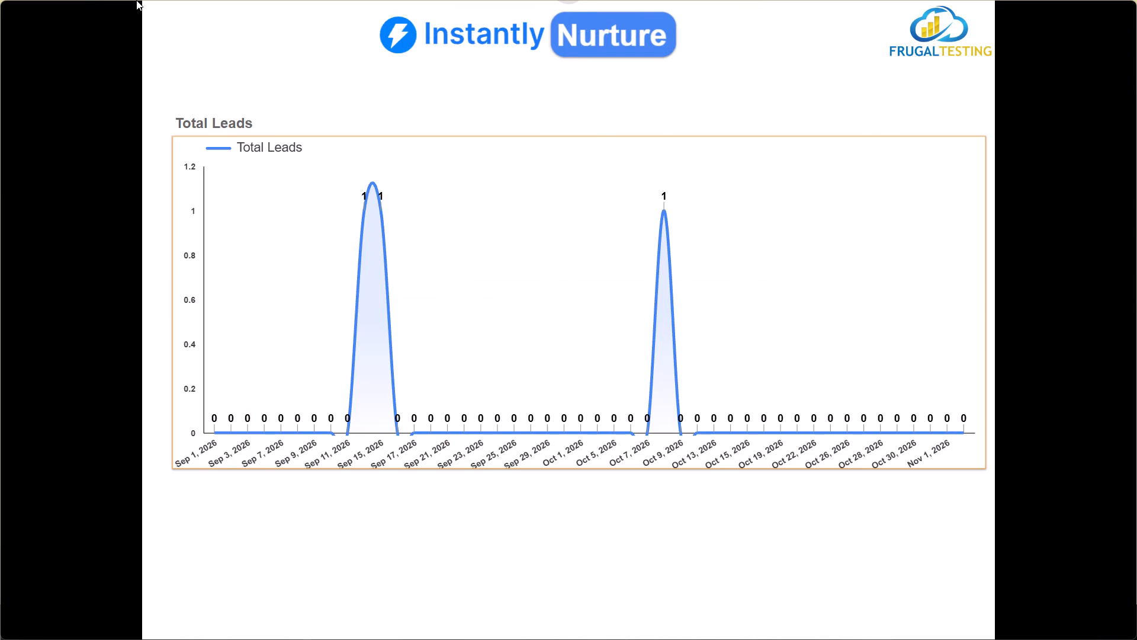
pyautogui.press('shift+super+s')
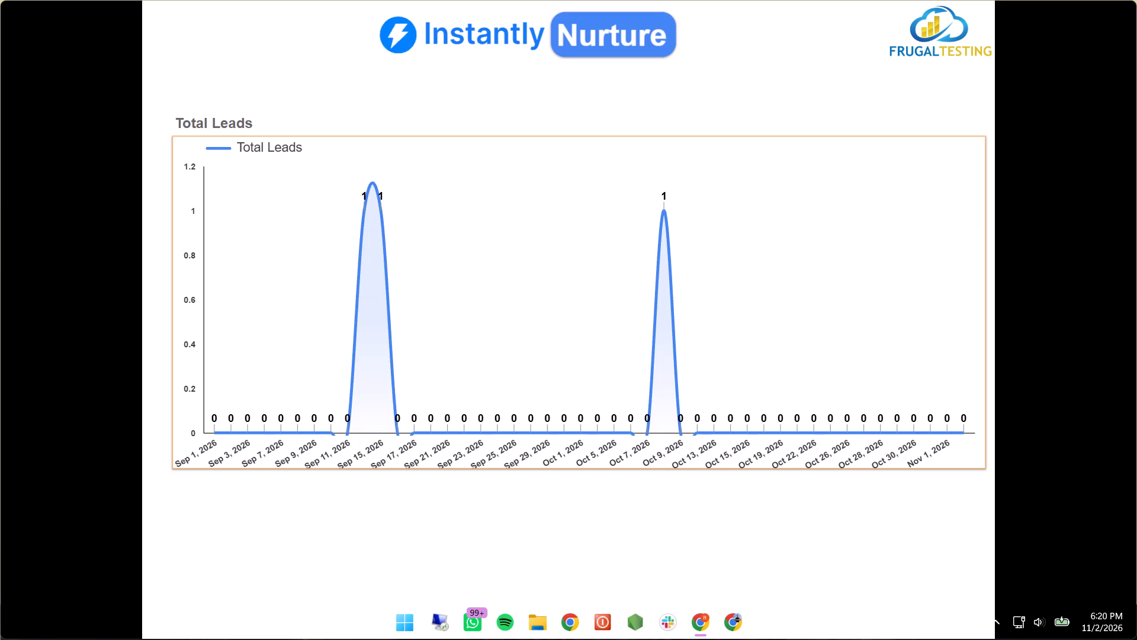
pyautogui.click(142, 0)
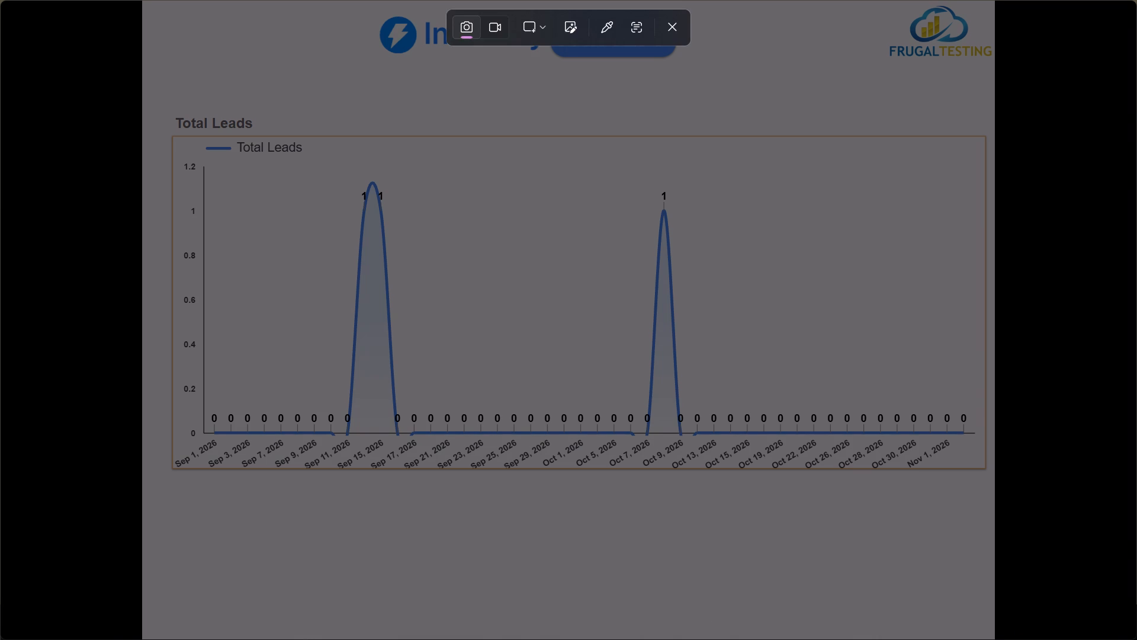
pyautogui.moveTo(140, 0); pyautogui.dragTo(749, 565)
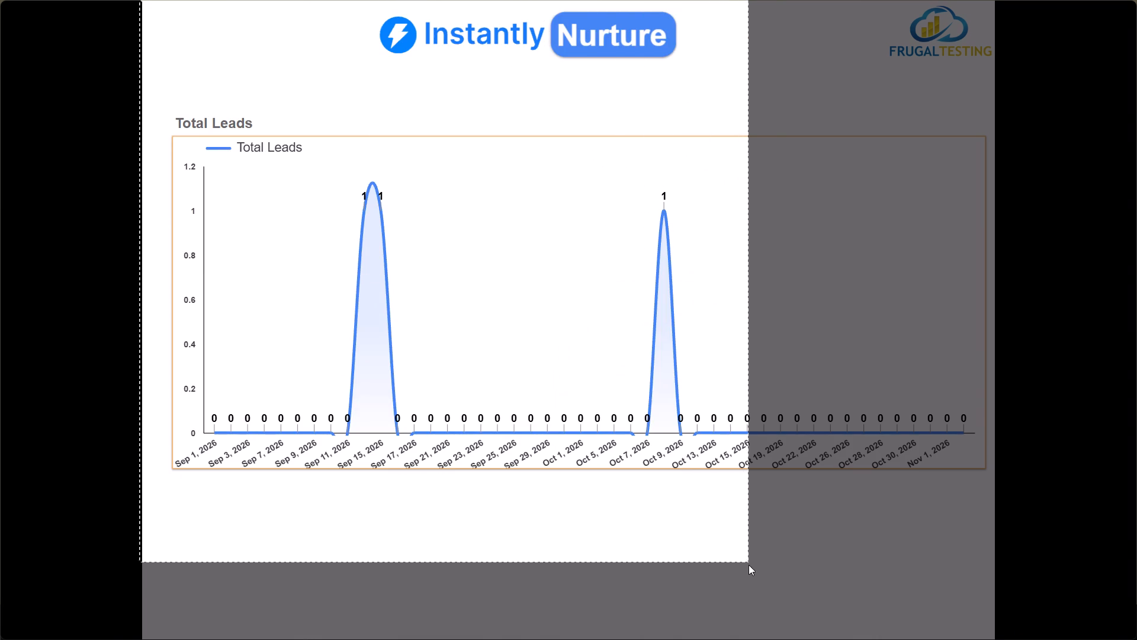
pyautogui.moveTo(749, 565); pyautogui.dragTo(994, 639)
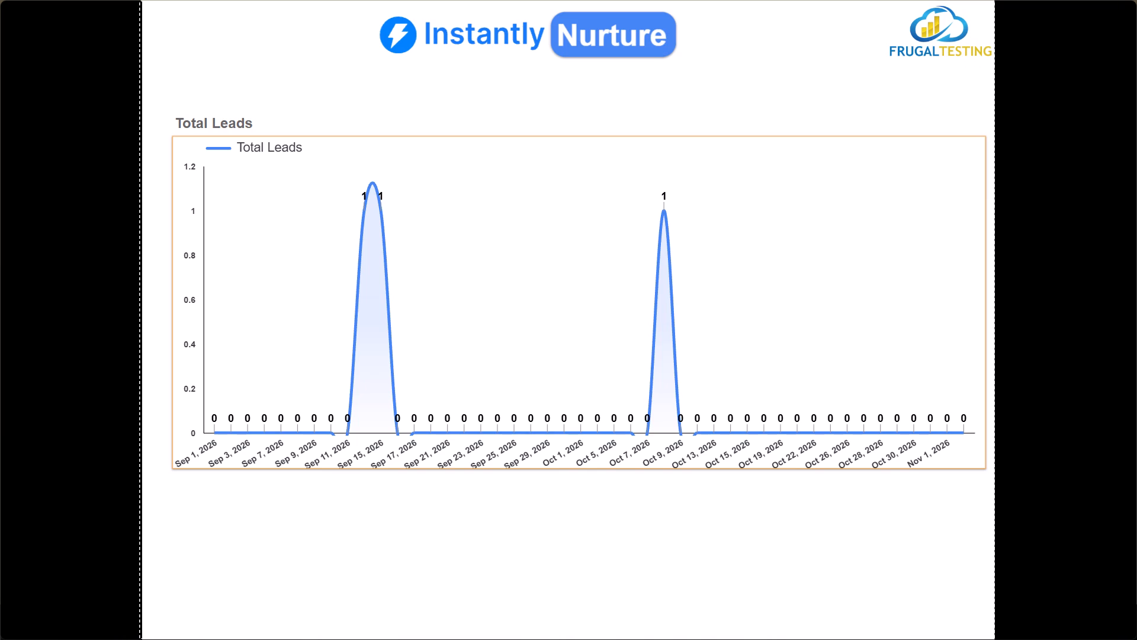
pyautogui.moveTo(994, 639); pyautogui.dragTo(996, 639)
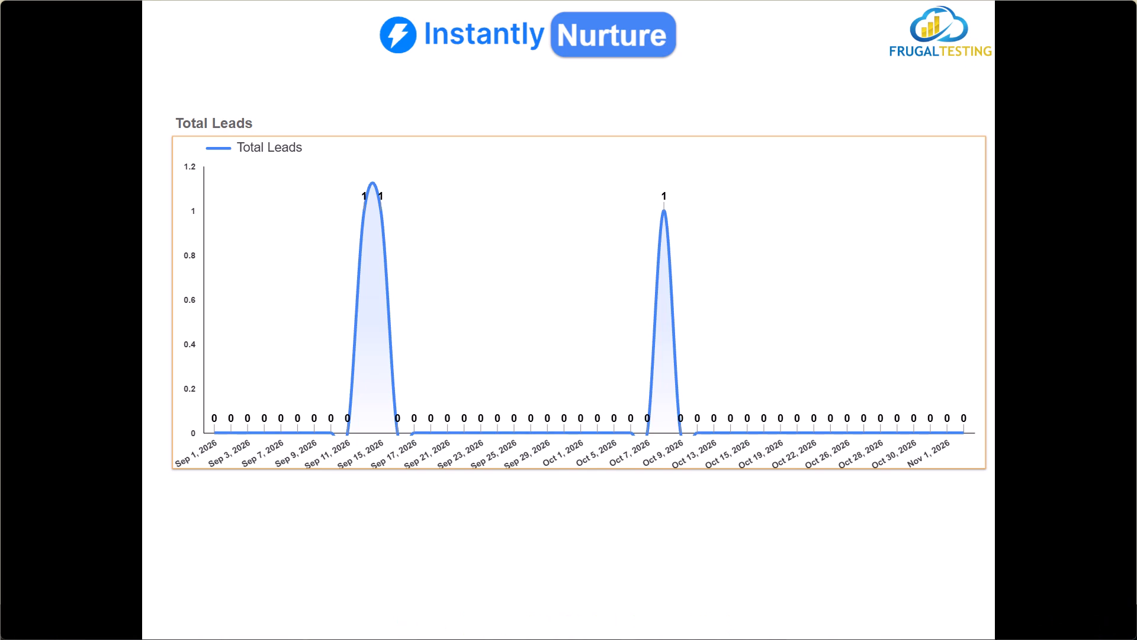
pyautogui.press('Escape')
# Open the third Instantly Nurture report page.
pyautogui.click(112, 327)
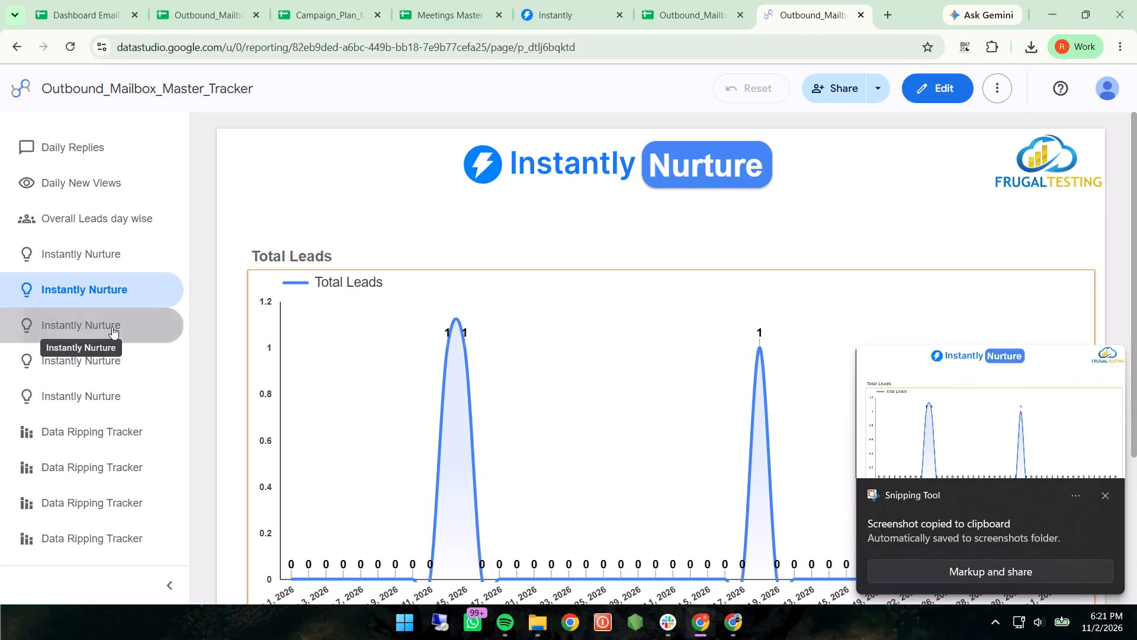
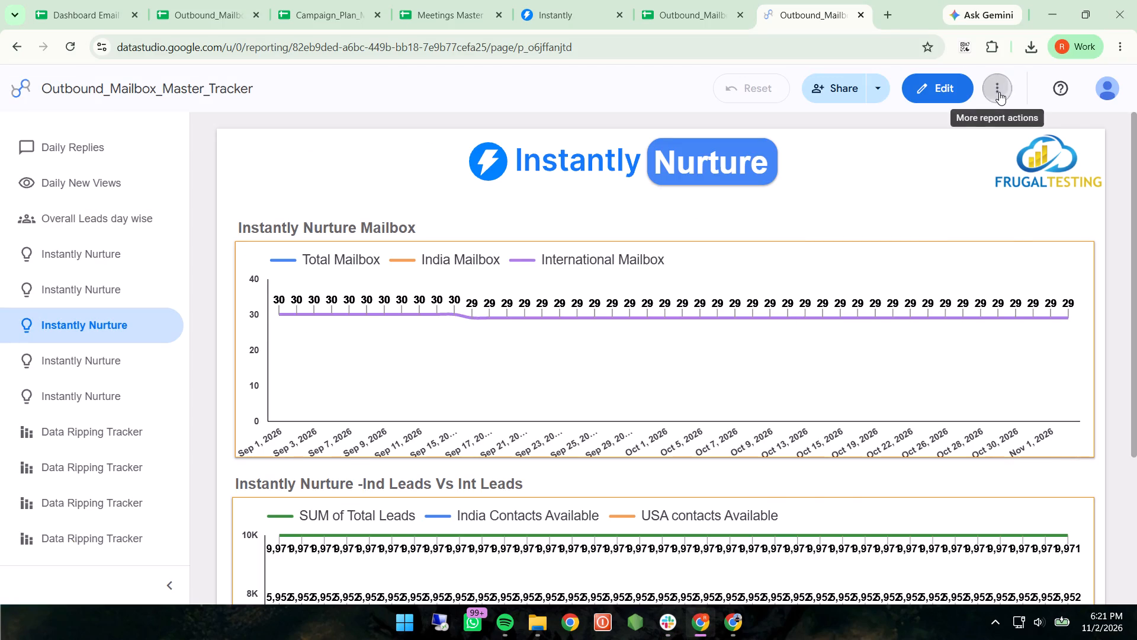
# Present the third Instantly Nurture report page full screen to check both charts, and exit the presentation.
pyautogui.click(908, 181)
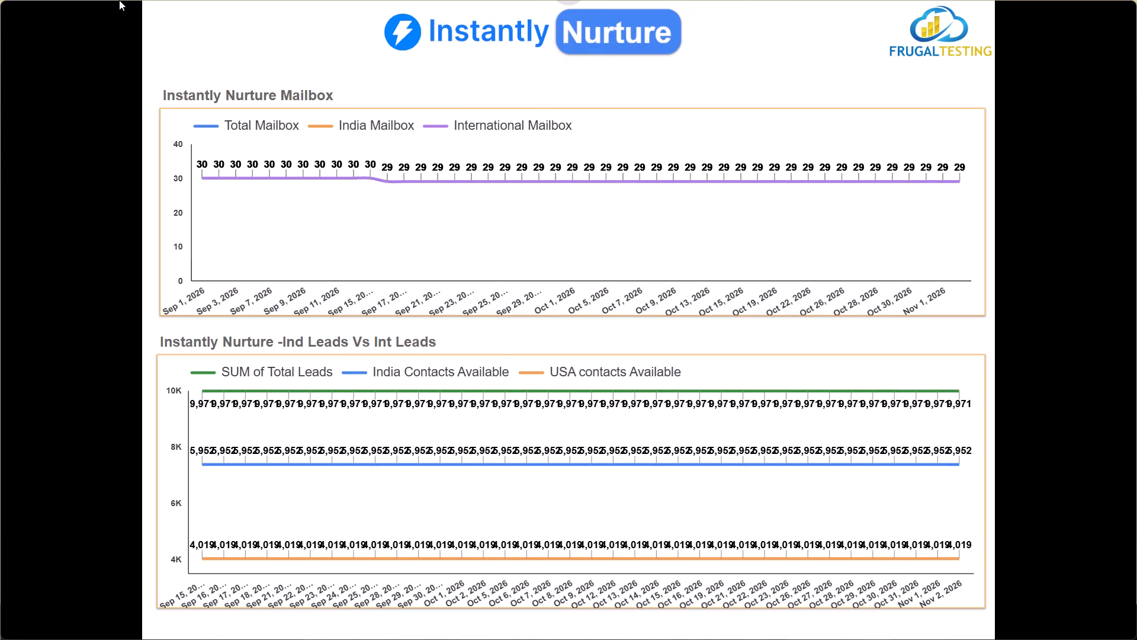
pyautogui.press('Escape')
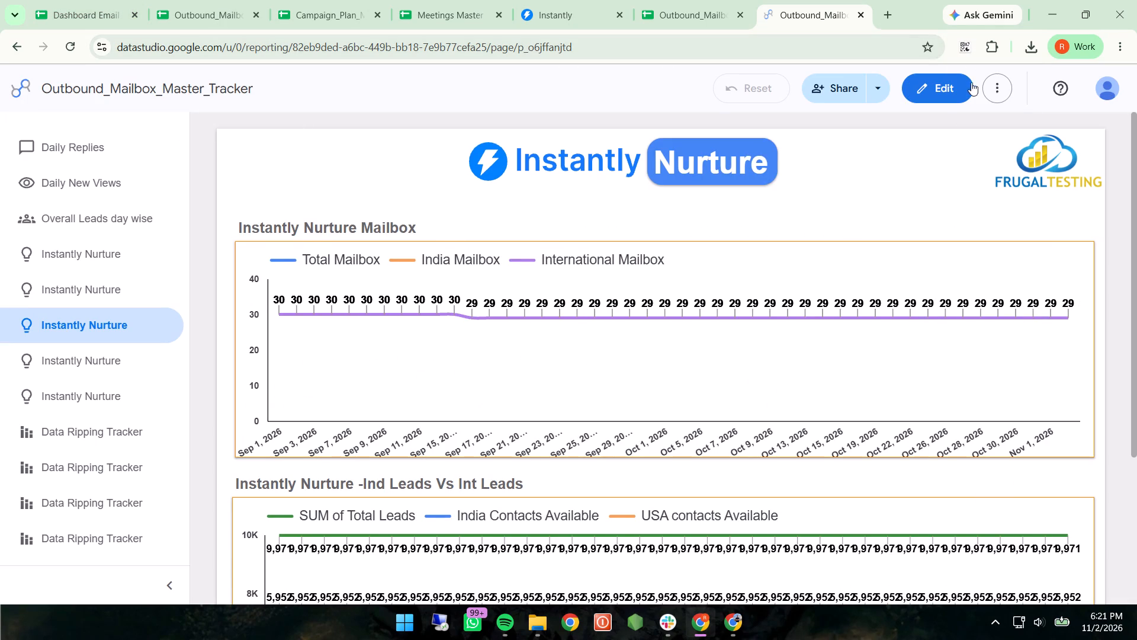
# In edit mode, set the start date of the Ind Leads Vs Int Leads chart's custom date range to Oct 1, 2026.
pyautogui.click(958, 82)
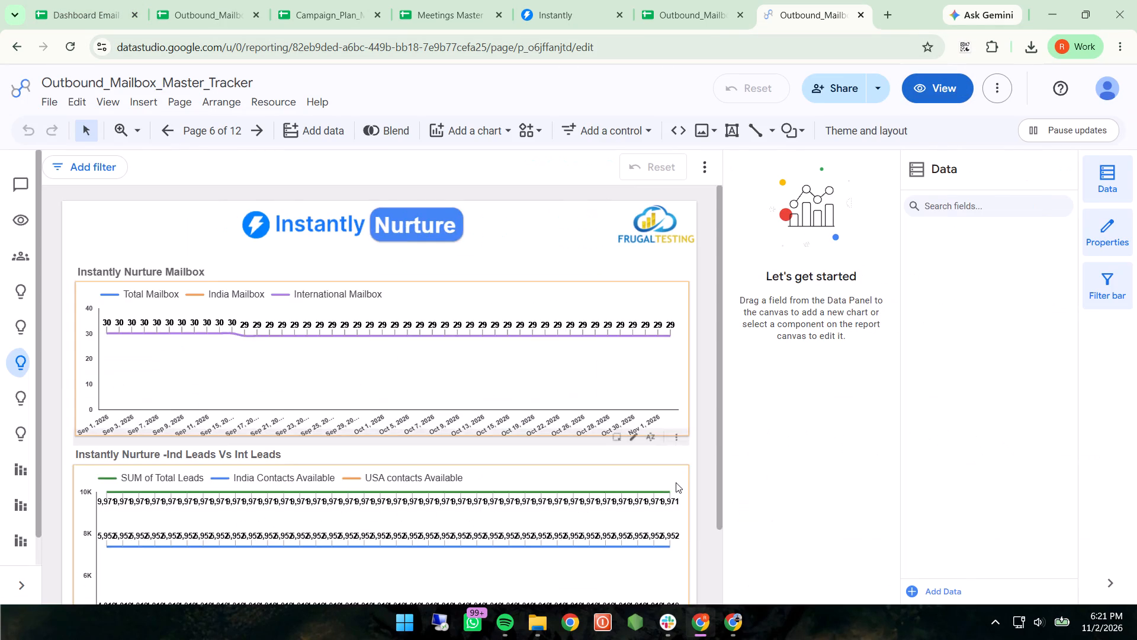
pyautogui.scroll(-1, 676, 482)
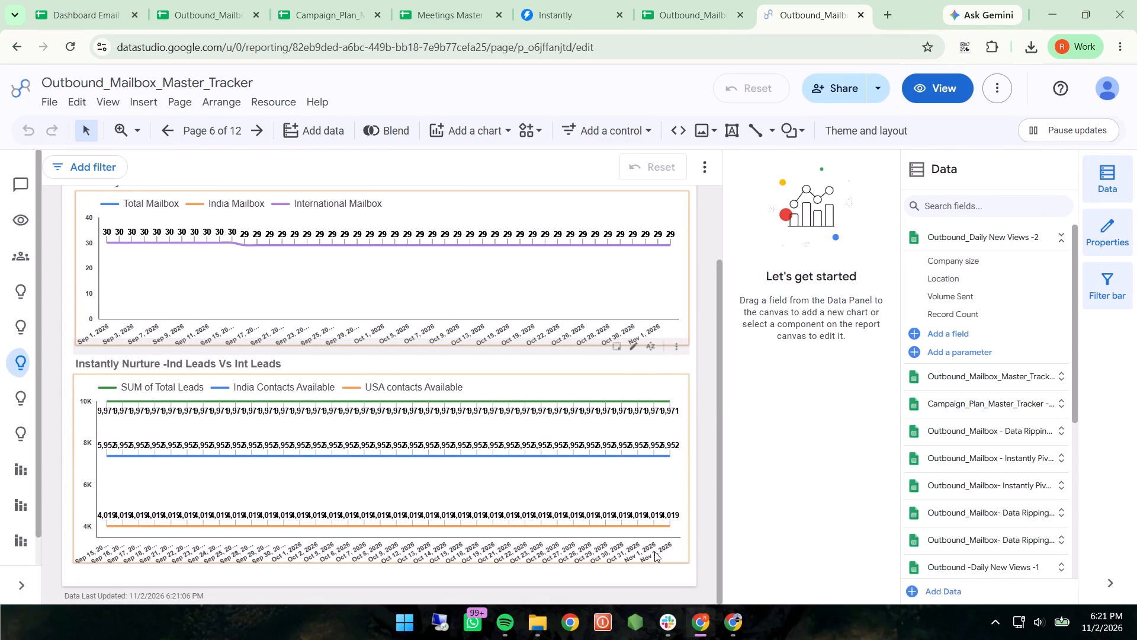
pyautogui.click(654, 552)
pyautogui.scroll(-2, 876, 460)
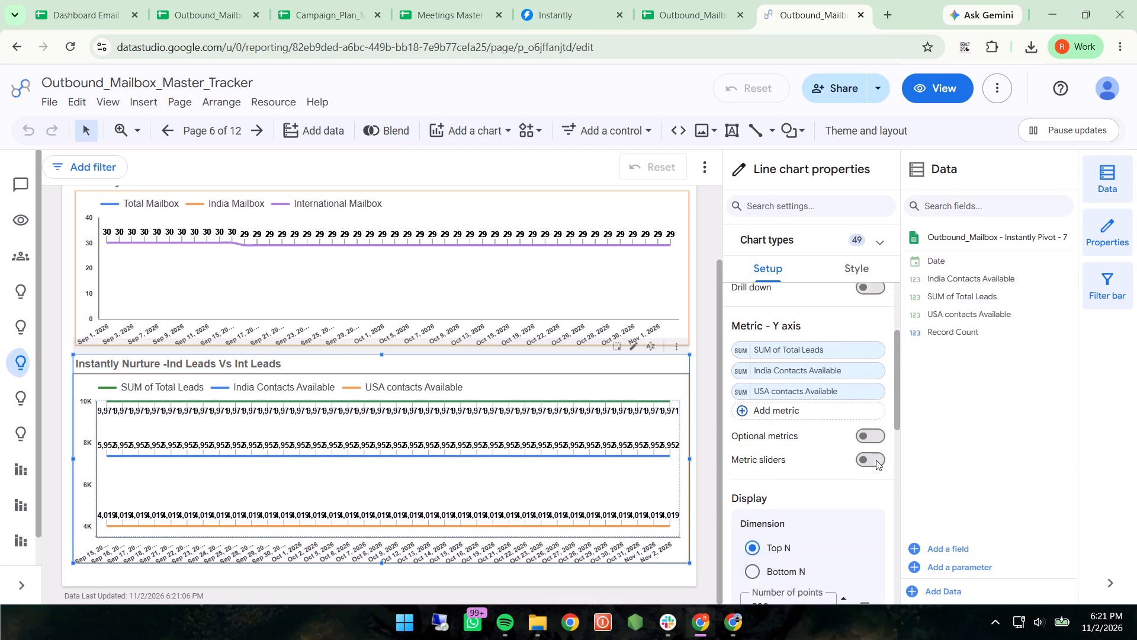
pyautogui.scroll(-5, 876, 460)
pyautogui.click(858, 495)
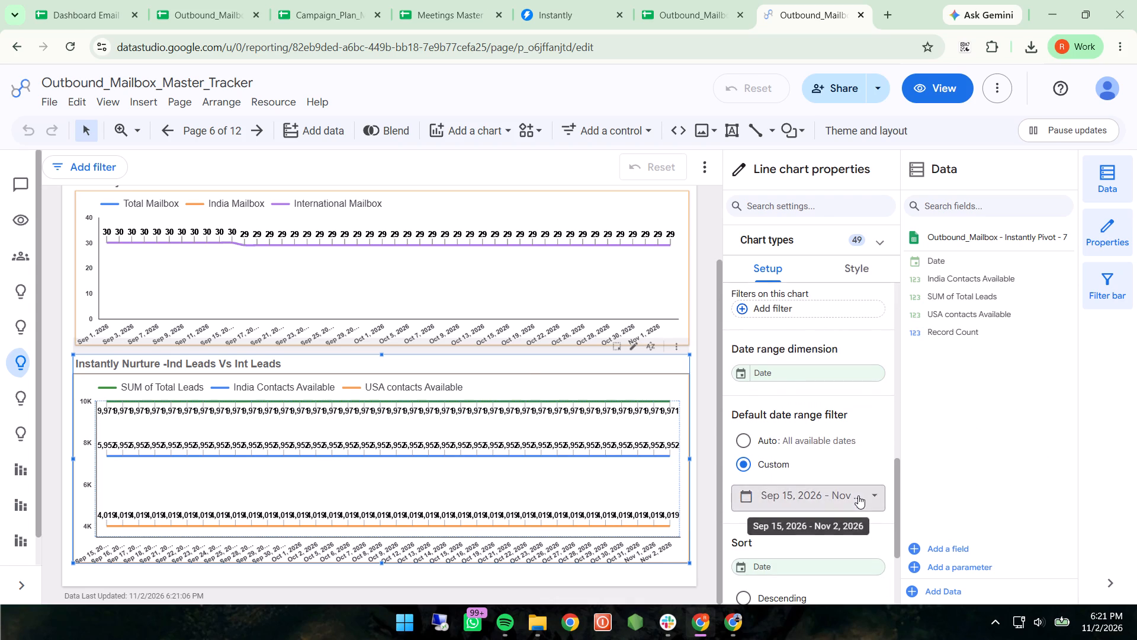
pyautogui.click(662, 403)
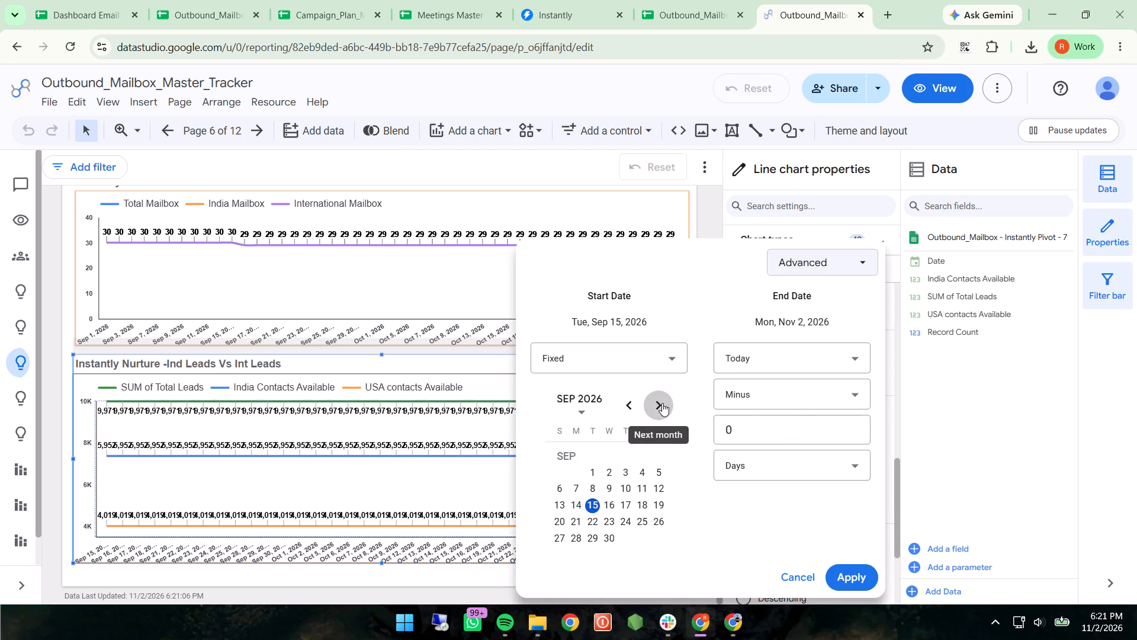
pyautogui.click(618, 455)
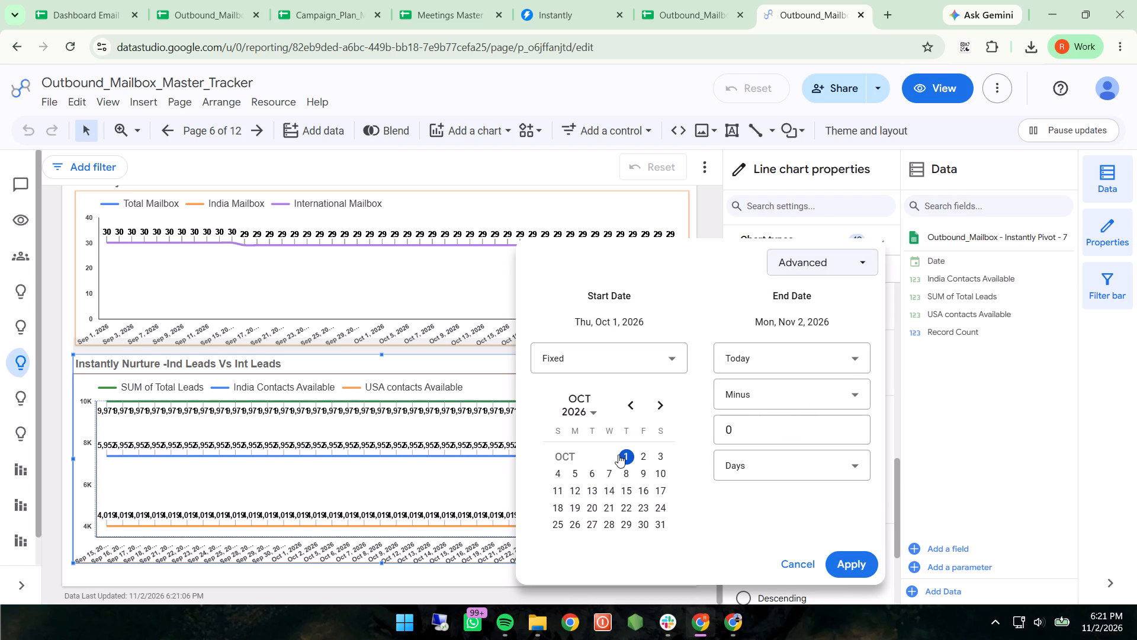
pyautogui.click(842, 561)
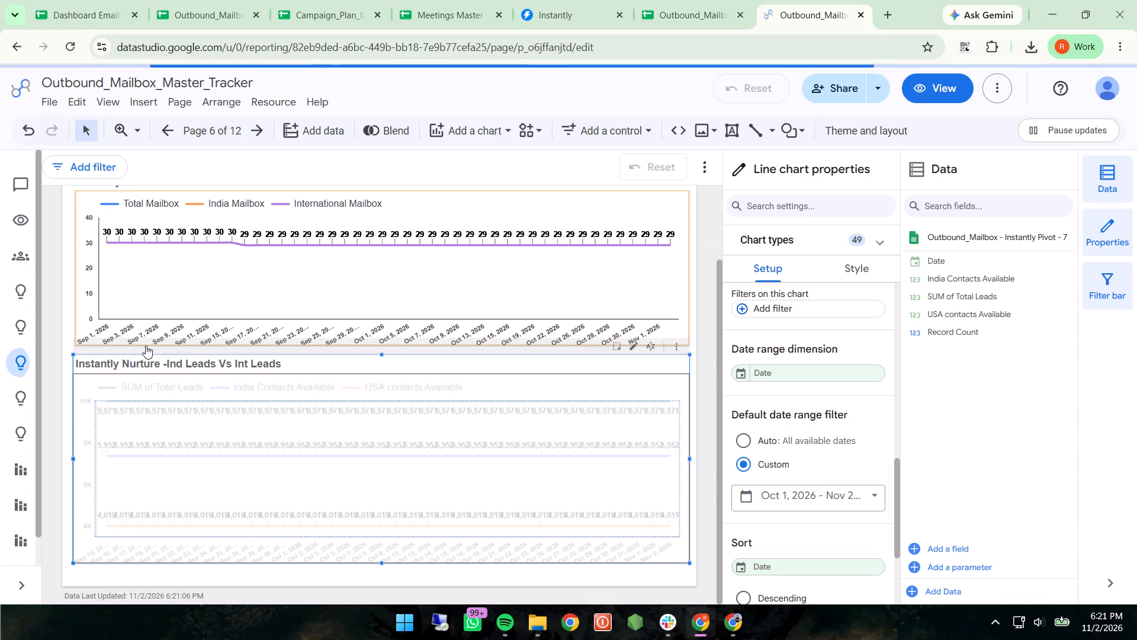
# Set the start date of the Instantly Nurture Mailbox chart's custom date range to Oct 1, 2026, and return to view mode.
pyautogui.click(106, 327)
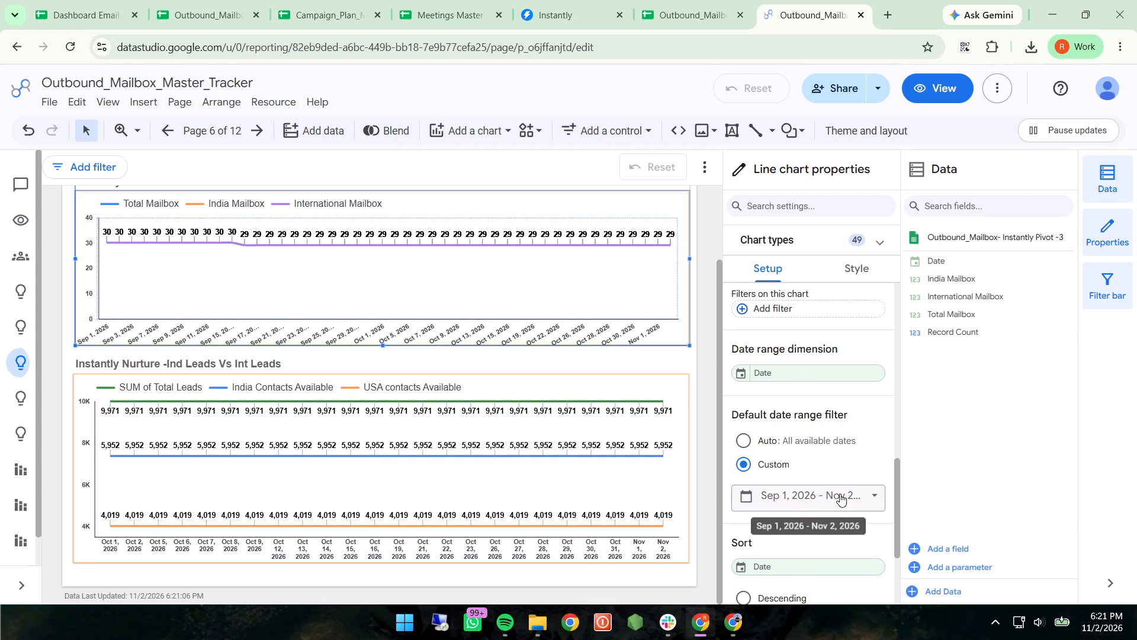
pyautogui.click(840, 496)
pyautogui.click(663, 406)
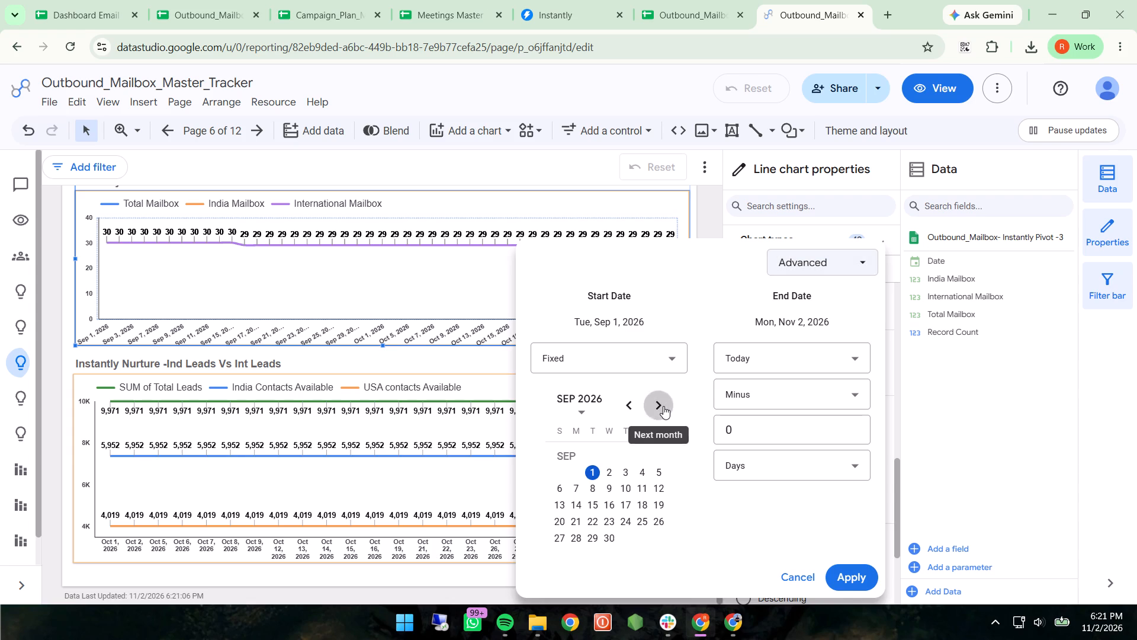
pyautogui.click(626, 455)
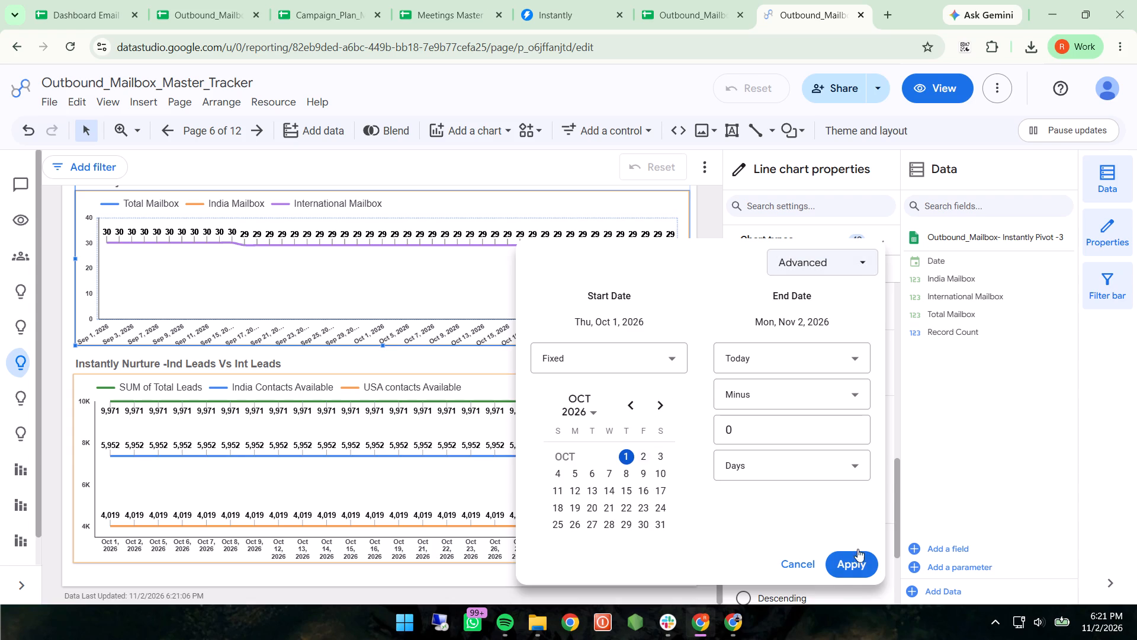
pyautogui.click(861, 572)
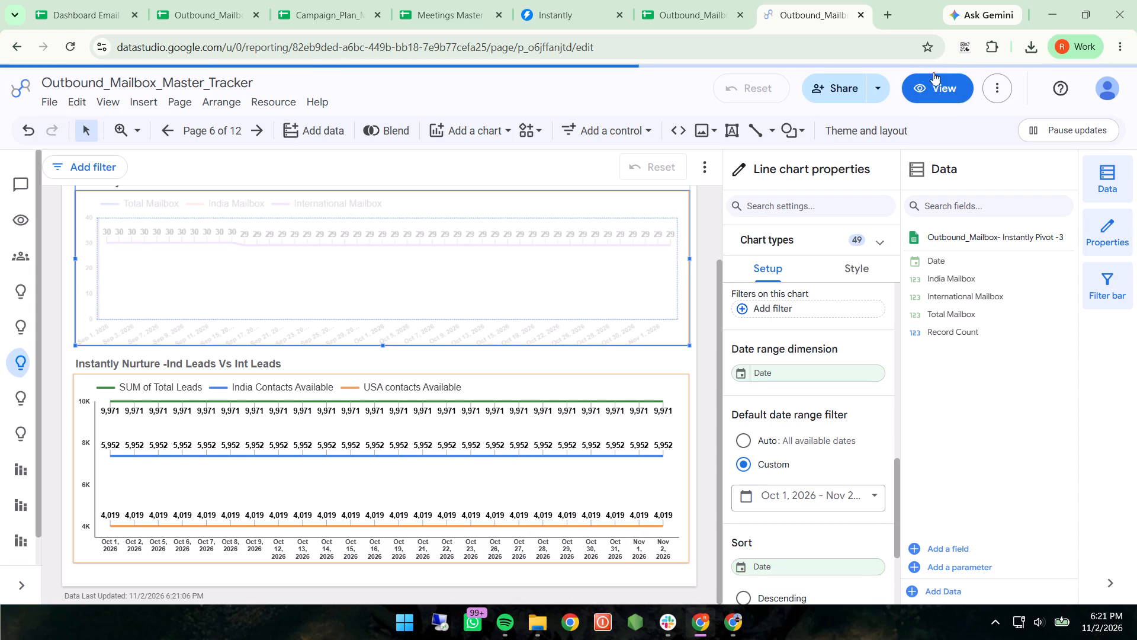
pyautogui.click(932, 82)
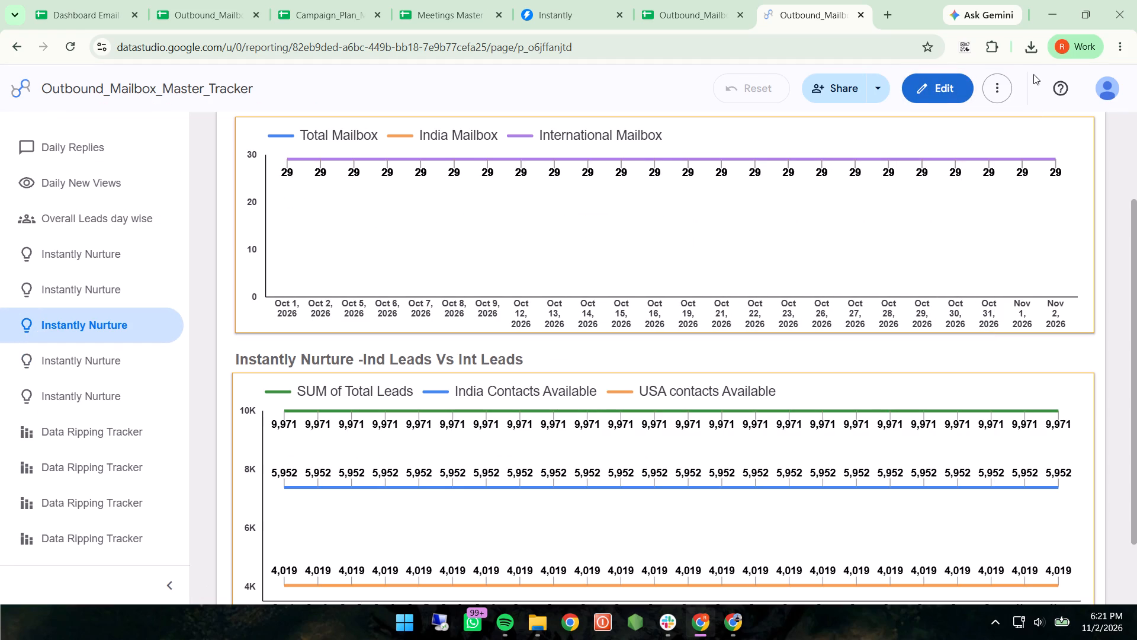
# Present the report page full screen and capture a screenshot of the whole page with the Mailbox and Ind Leads Vs Int Leads charts.
pyautogui.click(997, 89)
pyautogui.click(927, 172)
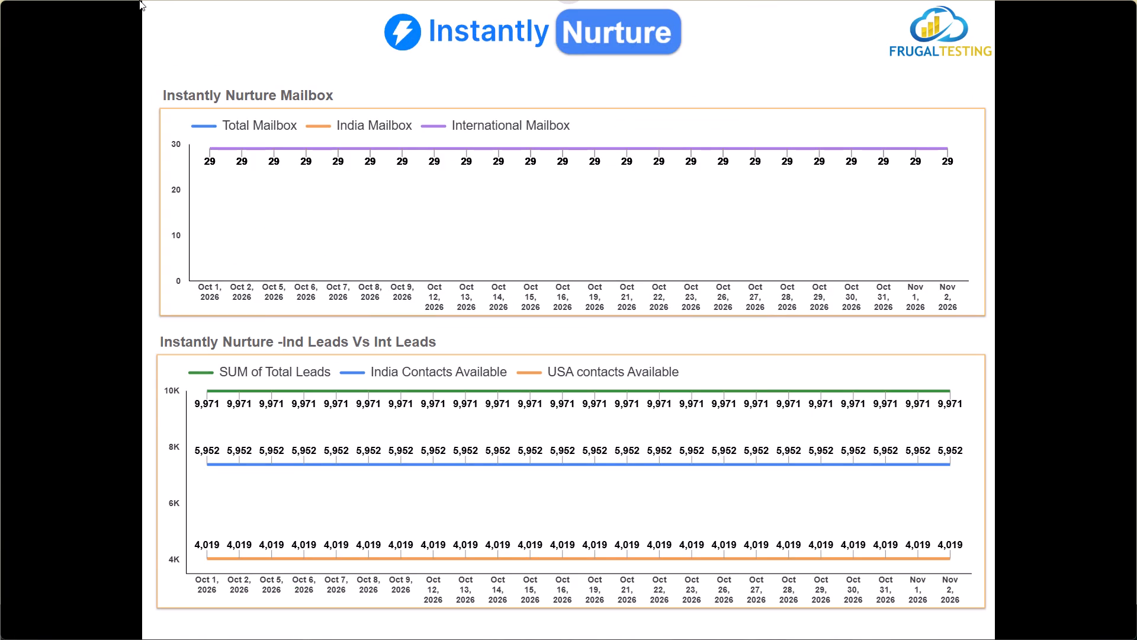
pyautogui.press('shift+super+s')
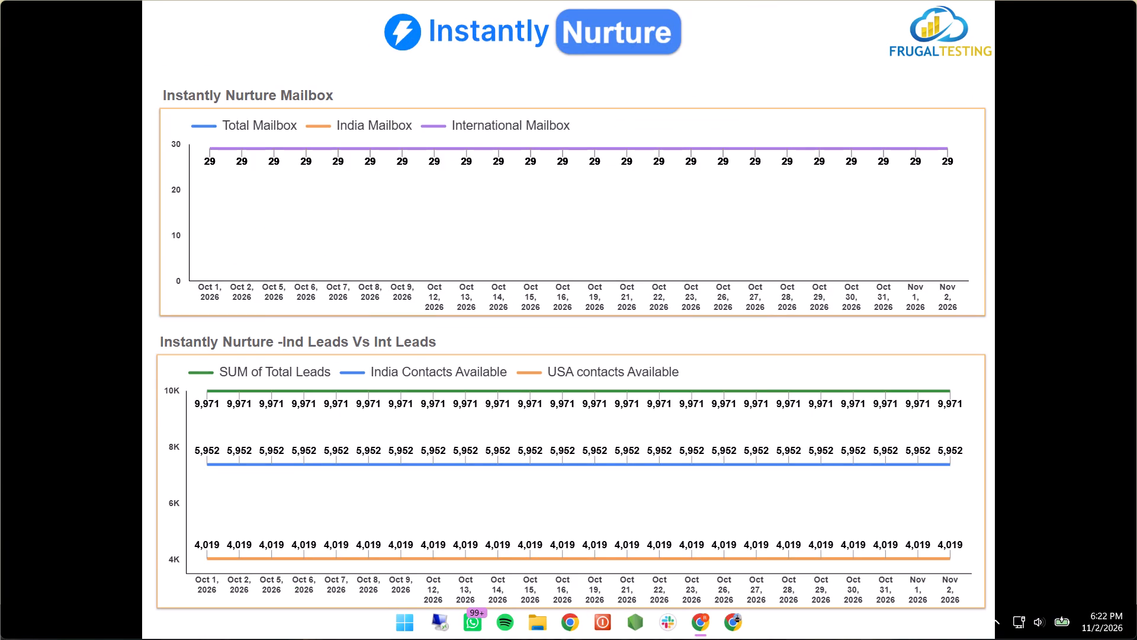
pyautogui.moveTo(142, 0); pyautogui.dragTo(839, 494)
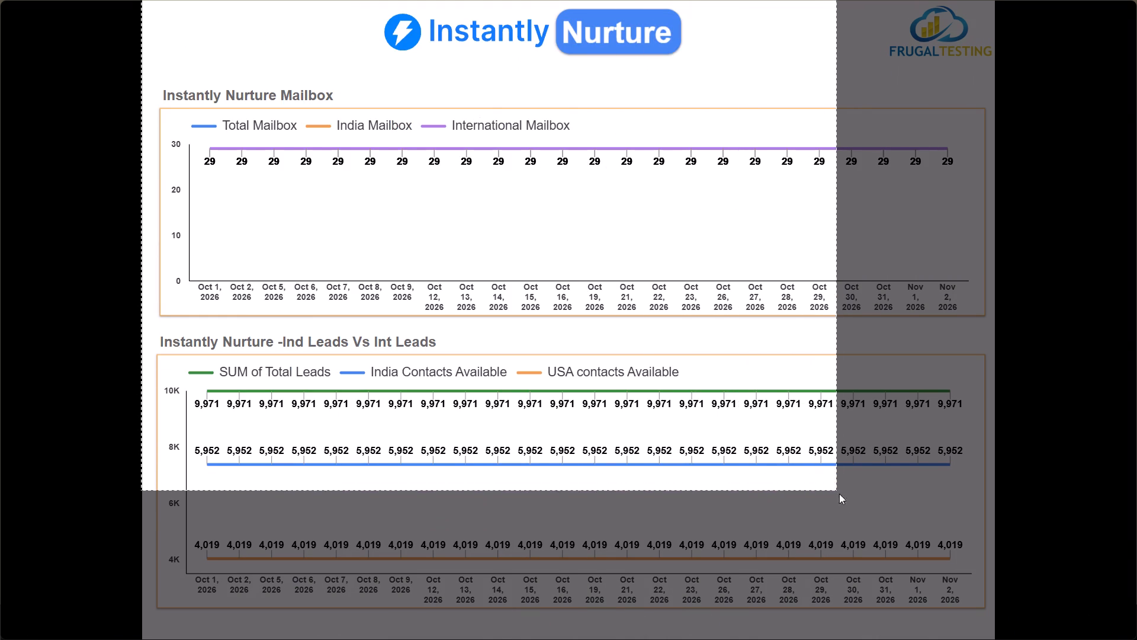
pyautogui.moveTo(839, 494); pyautogui.dragTo(986, 639)
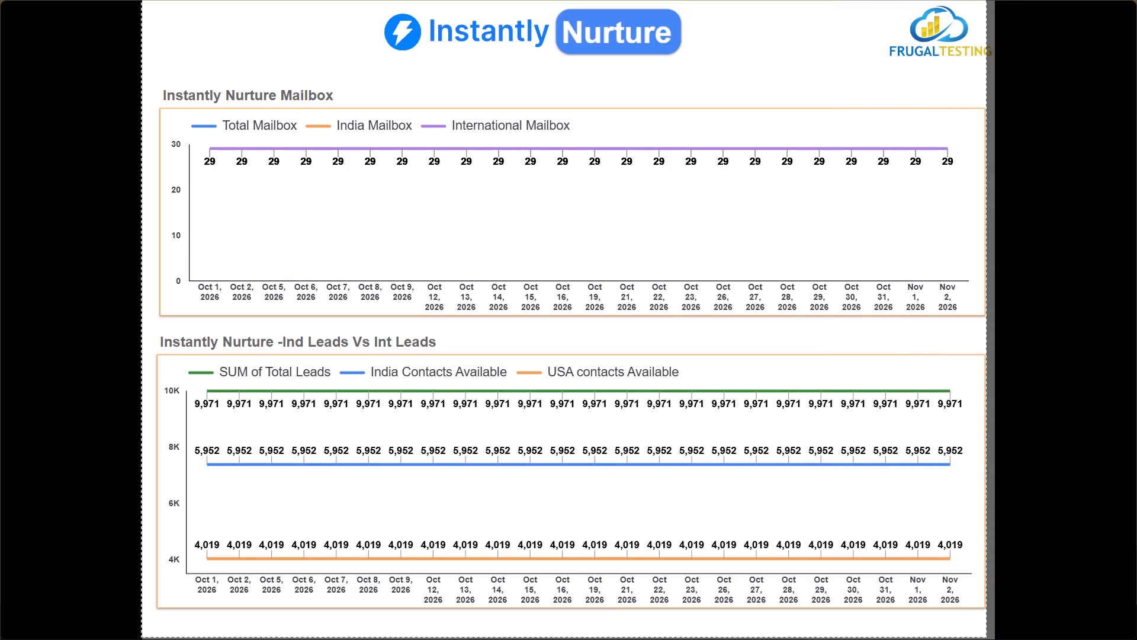
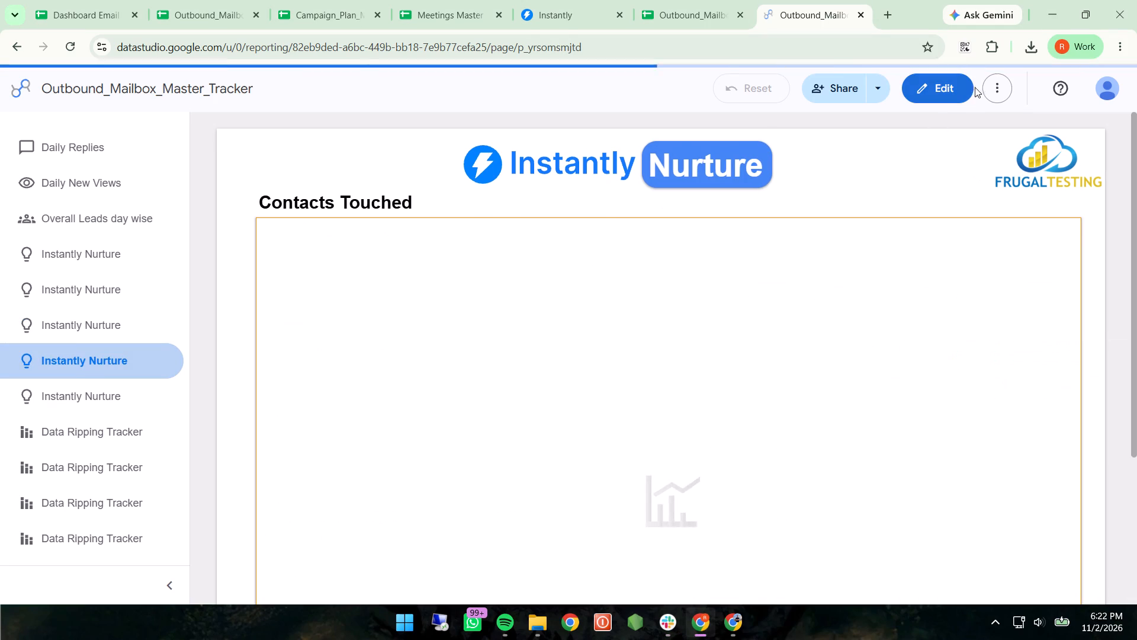
# Examine the Contacts Touched chart on the fourth Instantly Nurture page, checking the dates along its axis.
pyautogui.click(990, 94)
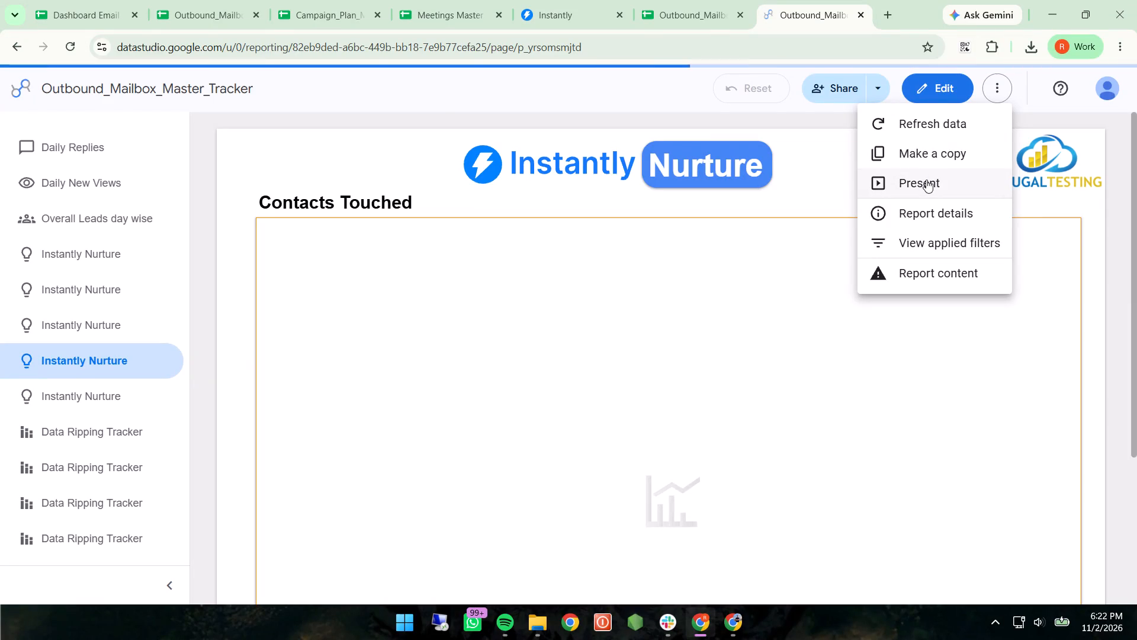
pyautogui.click(628, 381)
pyautogui.scroll(-2, 628, 381)
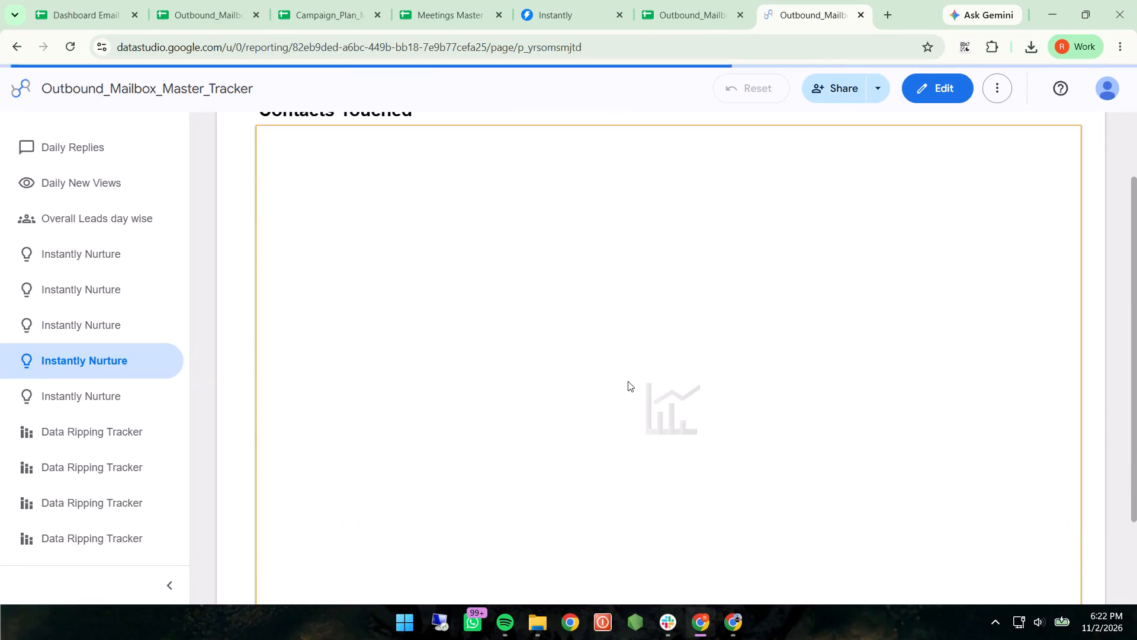
pyautogui.click(121, 394)
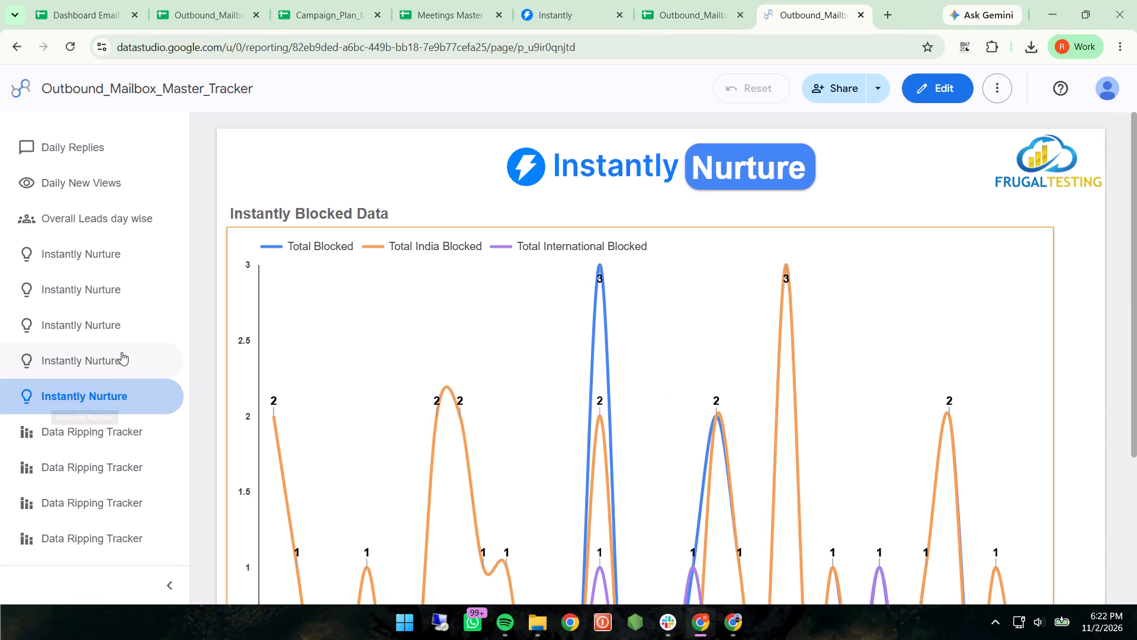
pyautogui.click(121, 350)
pyautogui.scroll(-1, 704, 369)
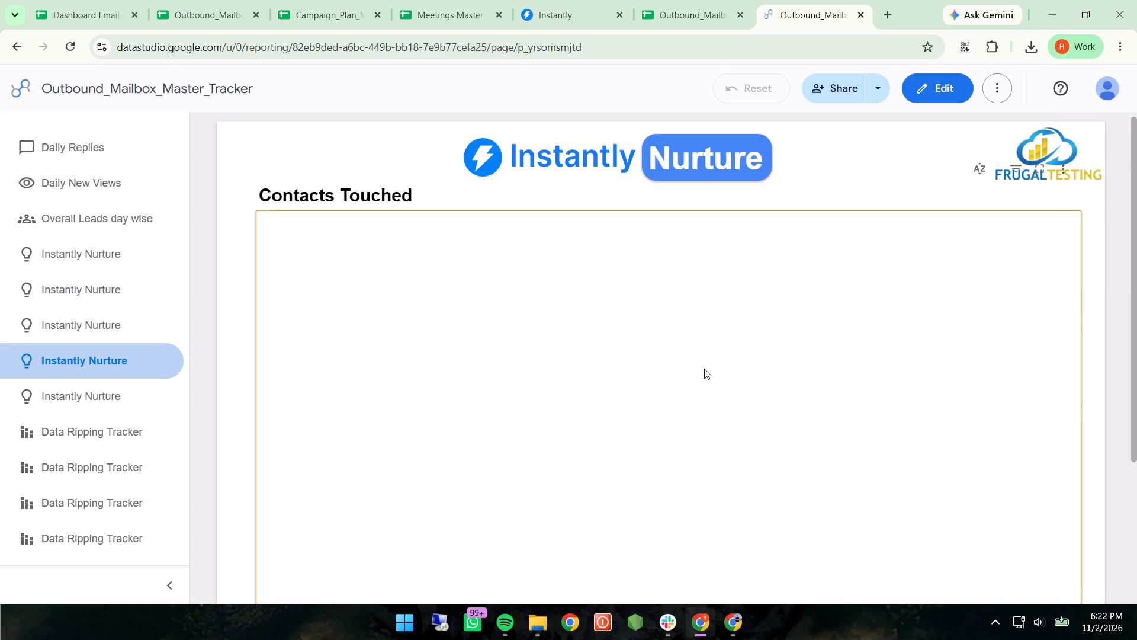
pyautogui.scroll(-4, 704, 369)
pyautogui.scroll(2, 704, 369)
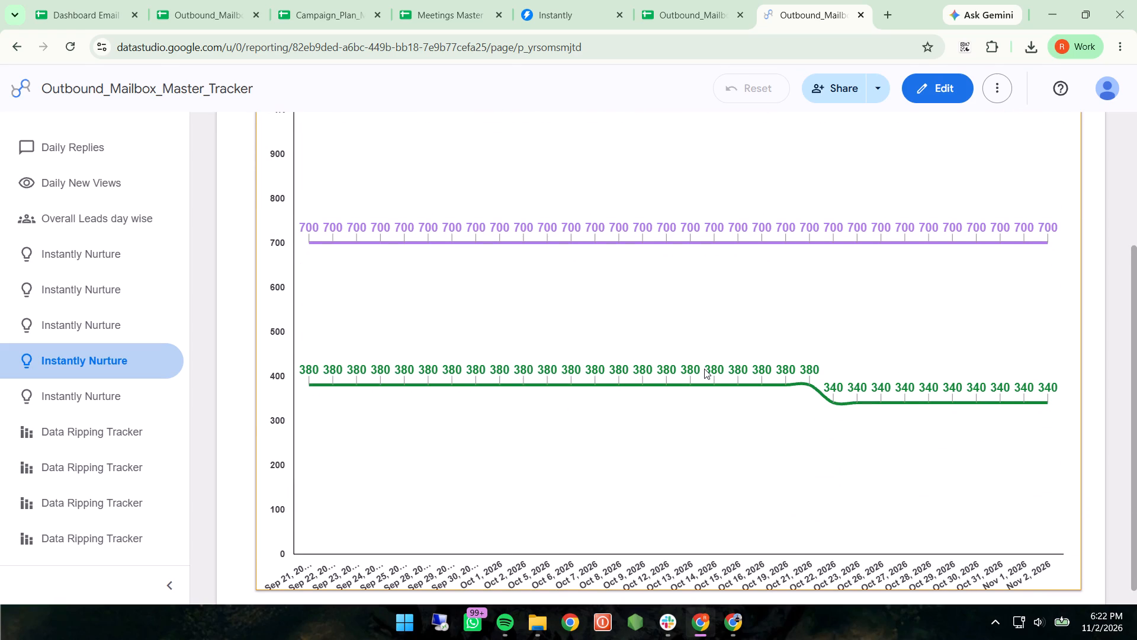
pyautogui.scroll(2, 704, 369)
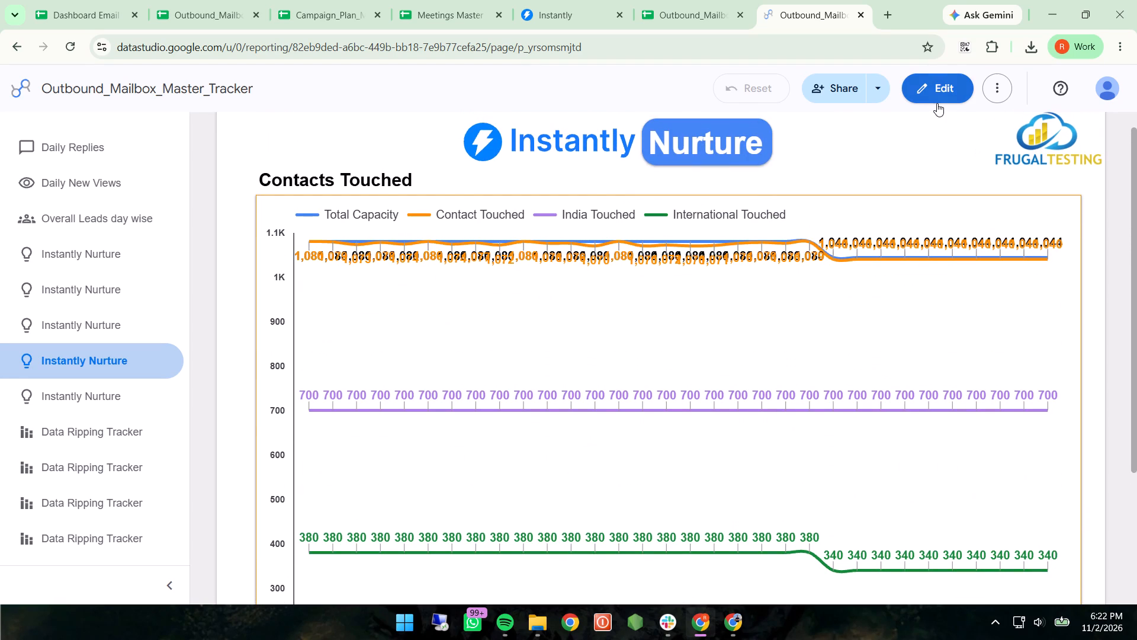
pyautogui.scroll(-2, 883, 216)
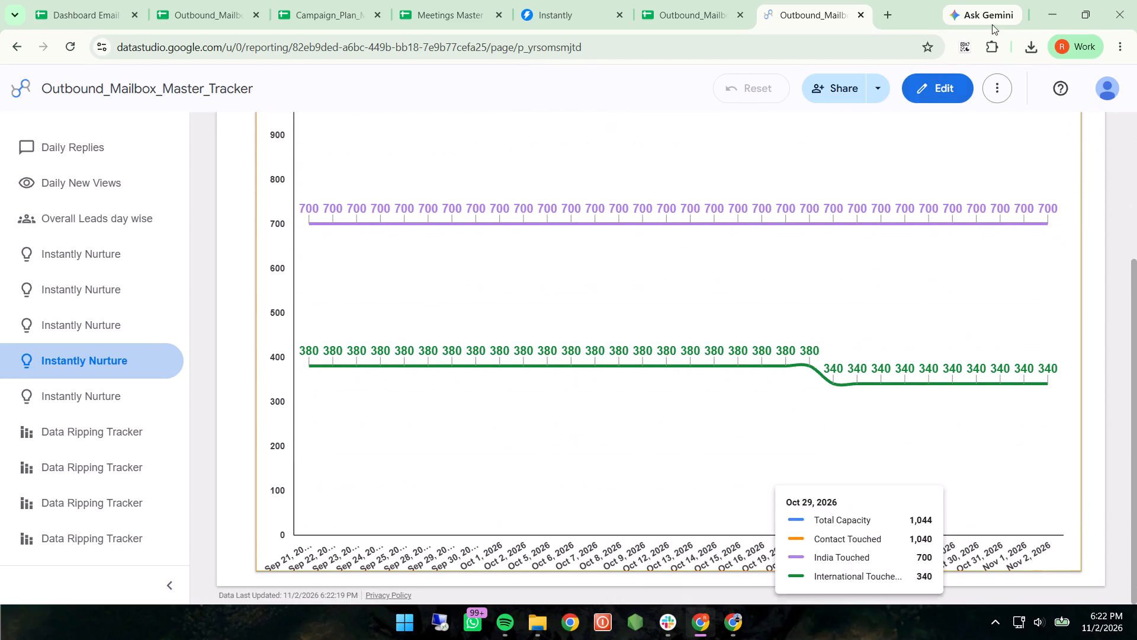
# In edit mode, set the start date of the Contacts Touched chart's custom date range to Oct 1, 2026, and return to view mode.
pyautogui.click(946, 92)
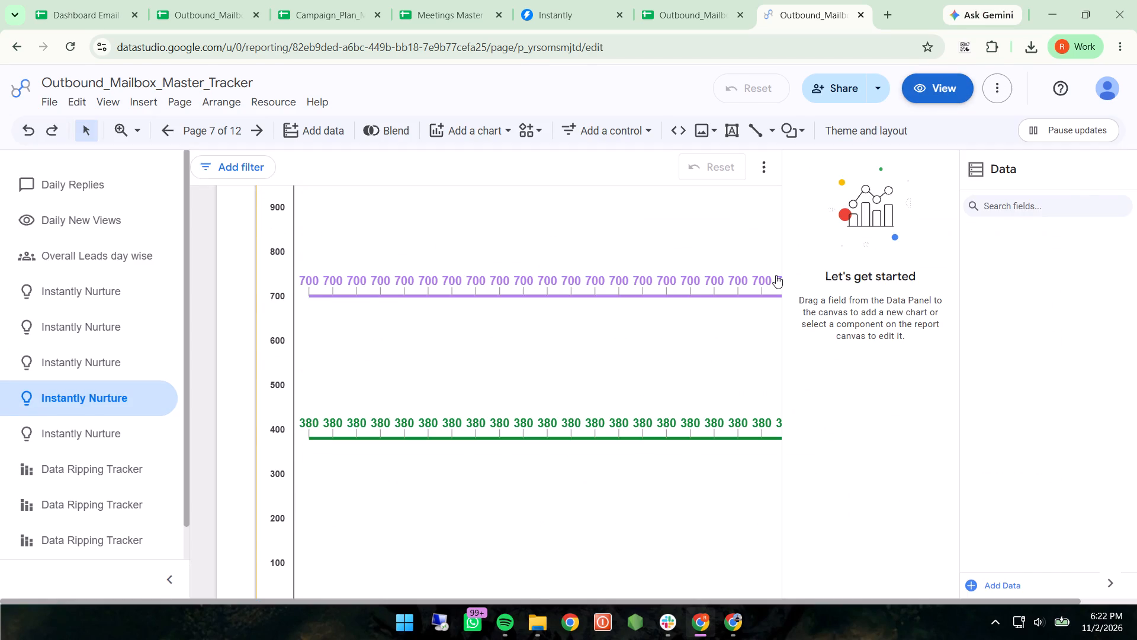
pyautogui.scroll(-3, 776, 275)
pyautogui.scroll(-3, 652, 442)
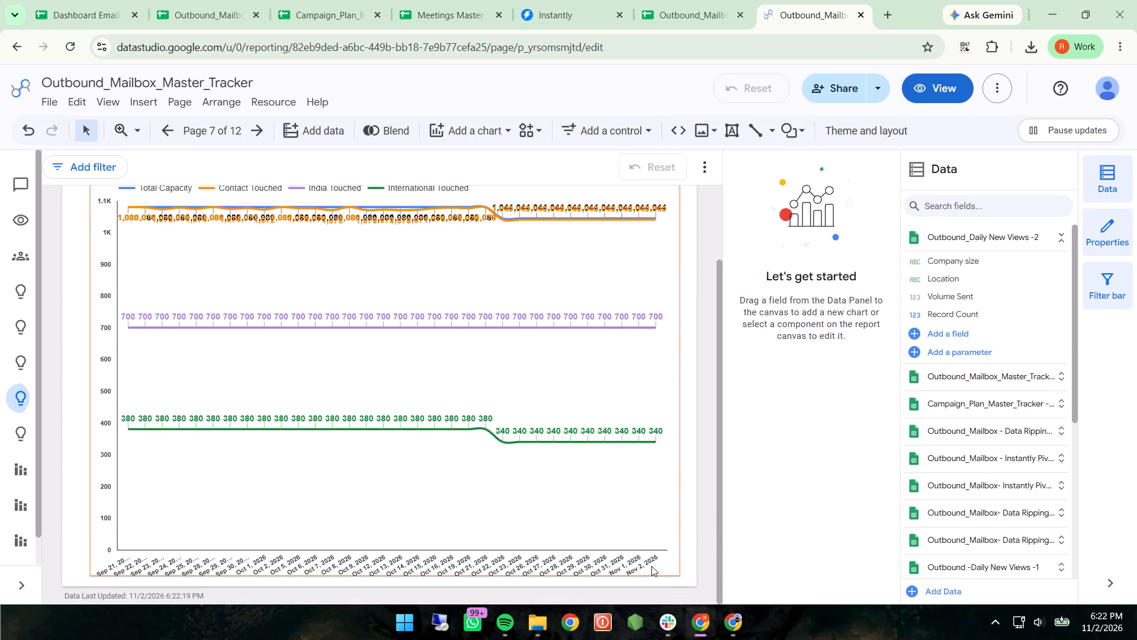
pyautogui.click(649, 562)
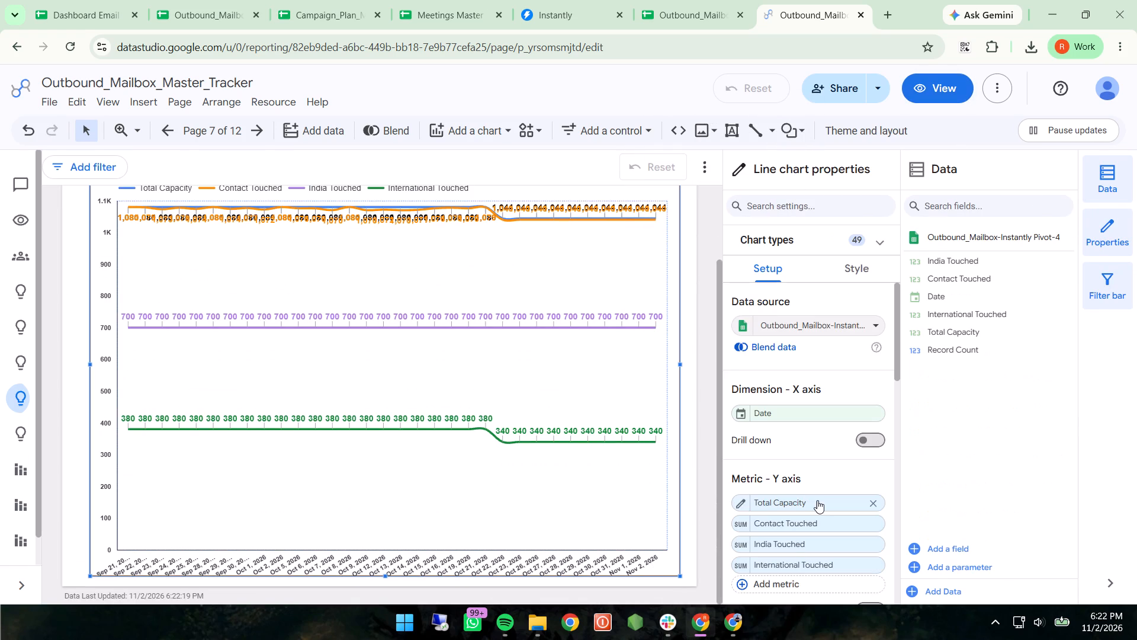
pyautogui.scroll(-7, 817, 500)
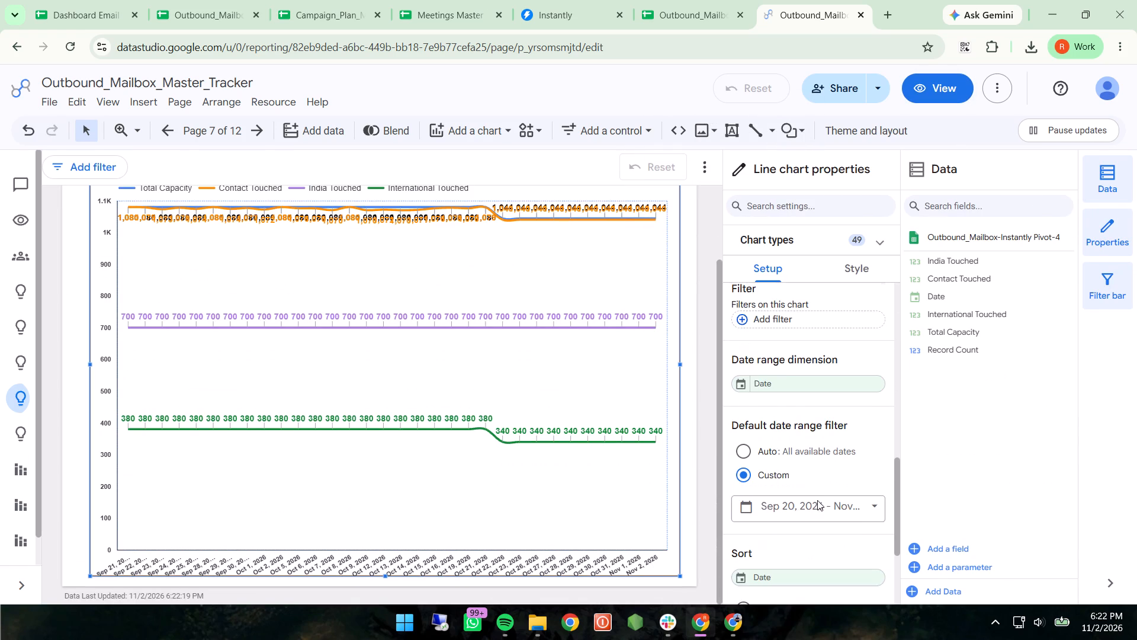
pyautogui.scroll(-1, 817, 500)
pyautogui.click(815, 506)
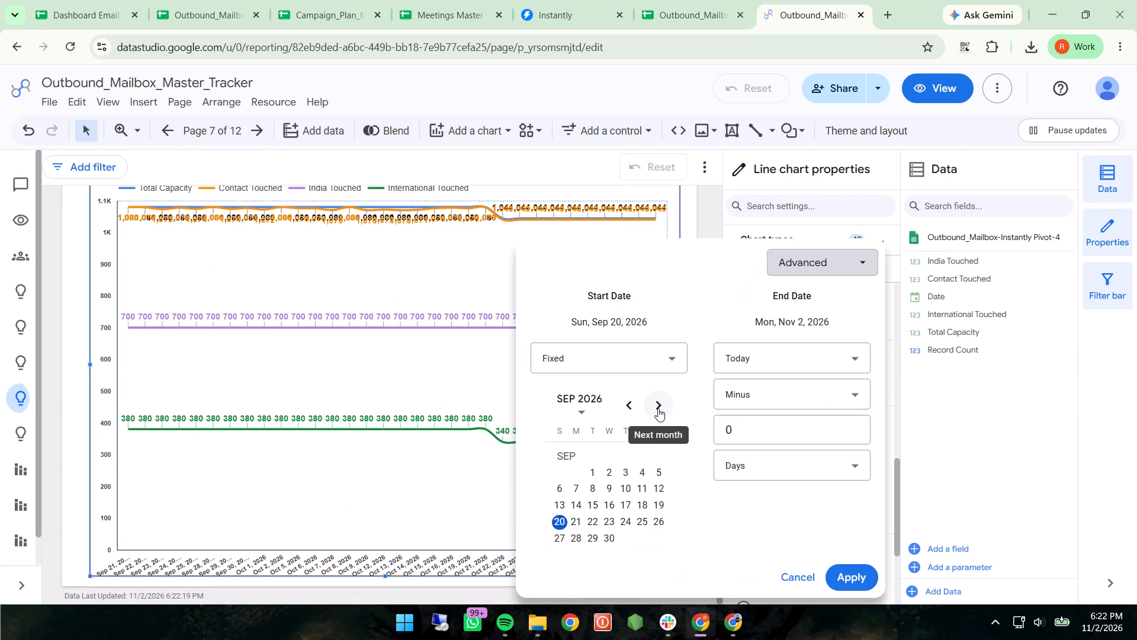
pyautogui.click(658, 408)
pyautogui.click(625, 455)
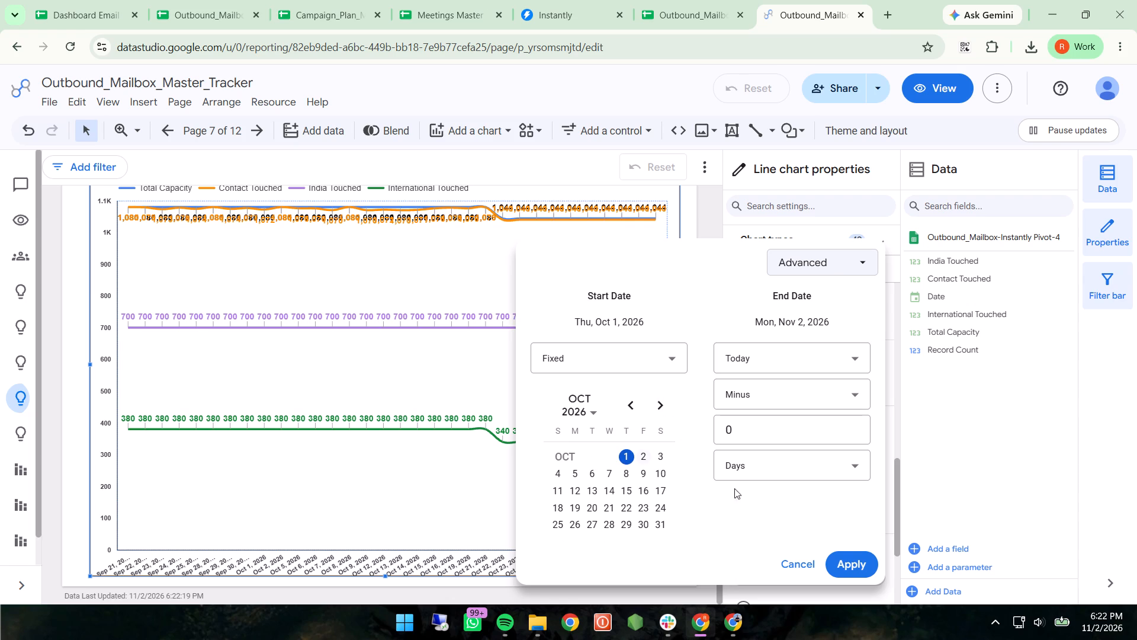
pyautogui.click(850, 562)
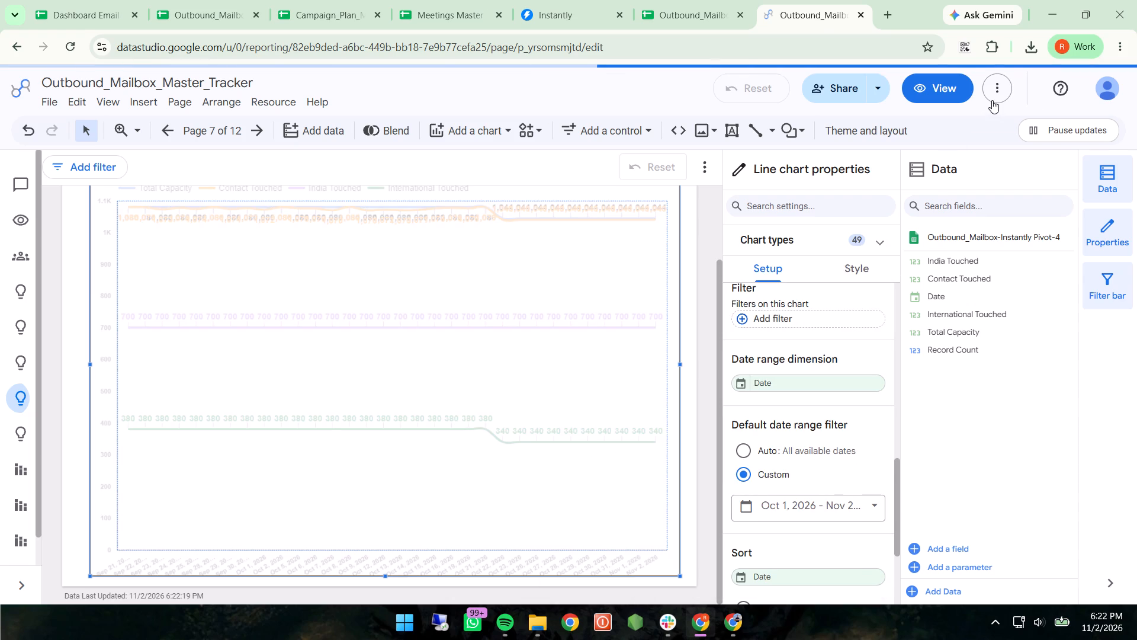
pyautogui.click(956, 93)
# Present the Contacts Touched page full screen, capture a screenshot of the whole page, and exit the presentation.
pyautogui.click(1008, 92)
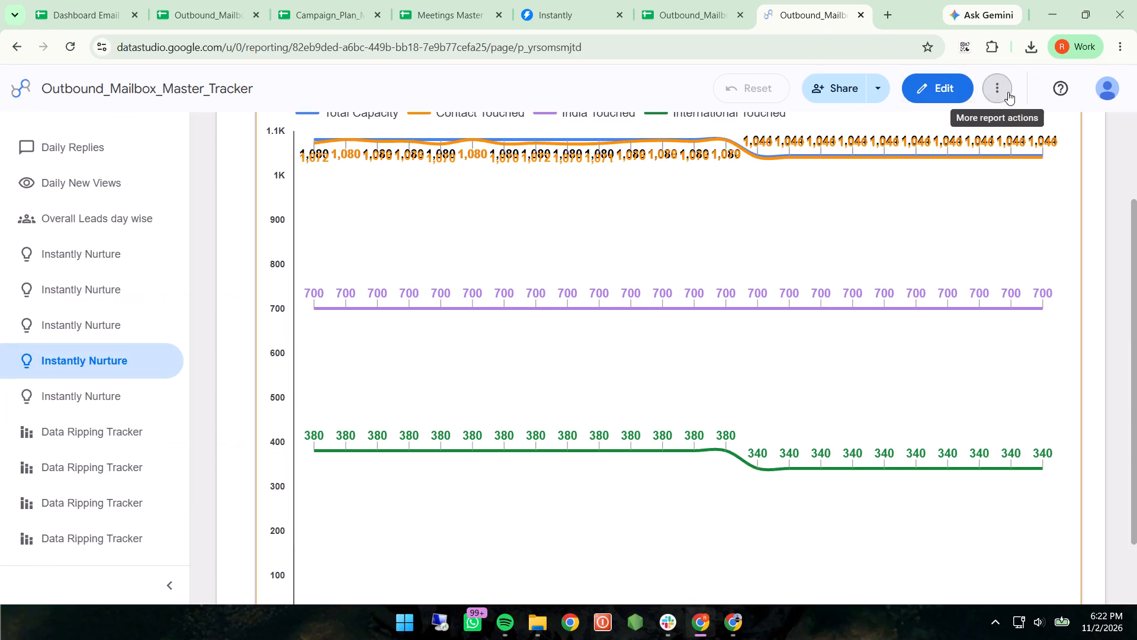
pyautogui.click(941, 182)
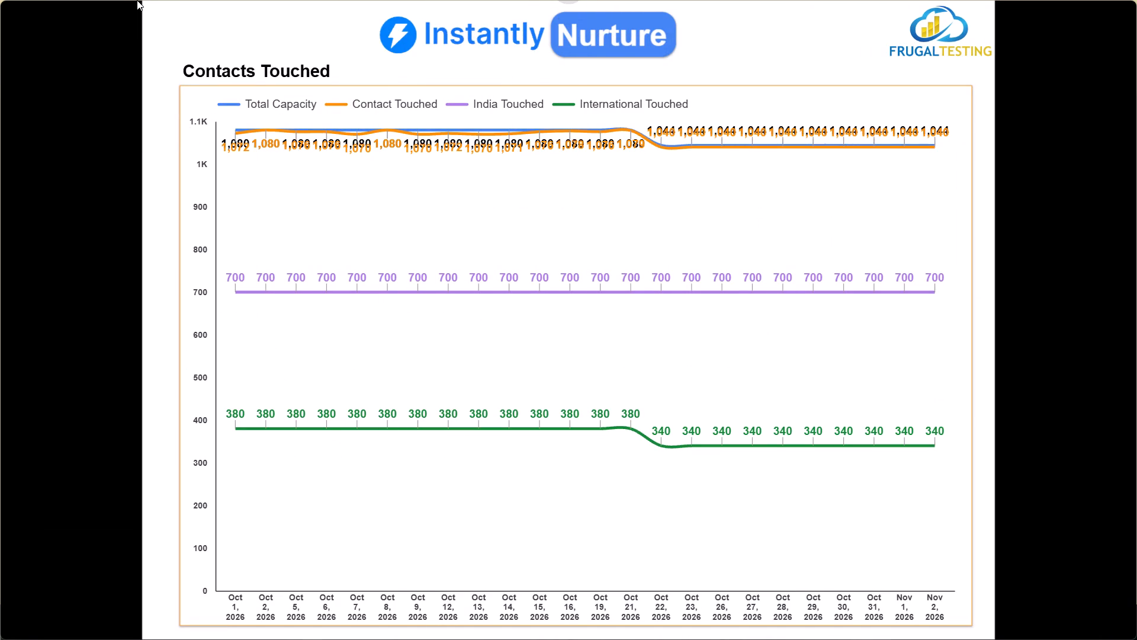
pyautogui.press('shift+super+s')
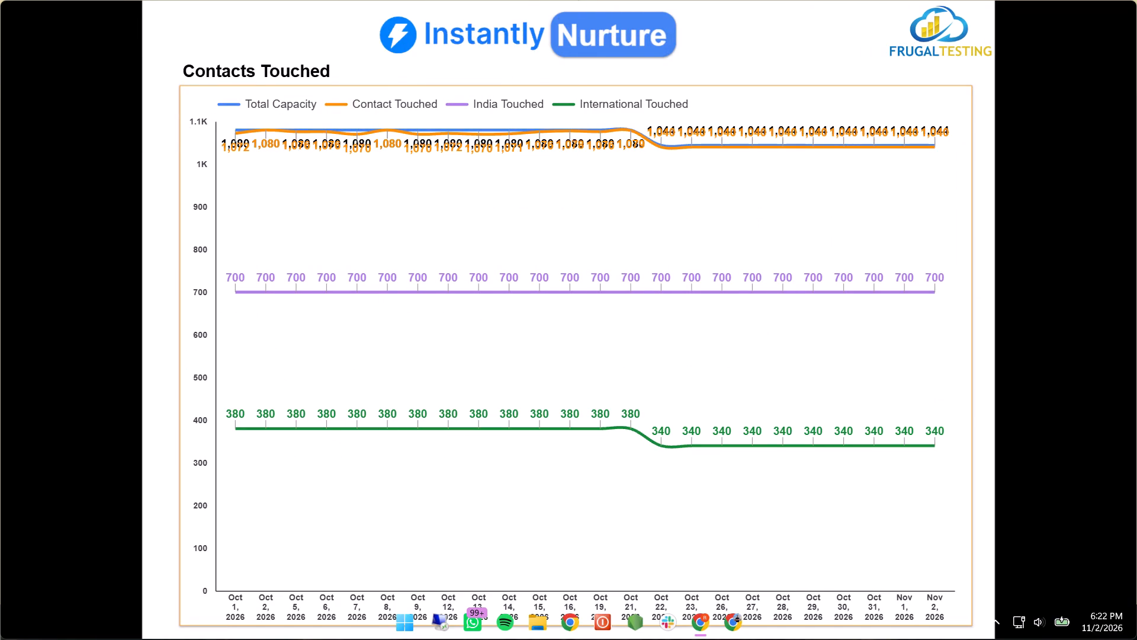
pyautogui.moveTo(140, 0); pyautogui.dragTo(856, 576)
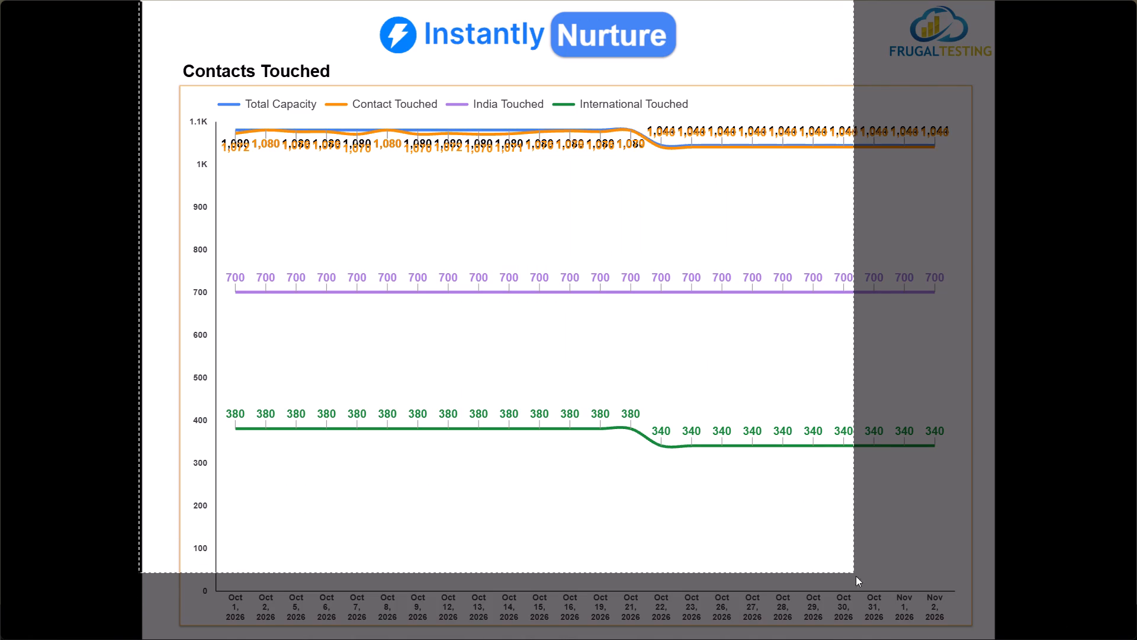
pyautogui.moveTo(856, 576); pyautogui.dragTo(998, 639)
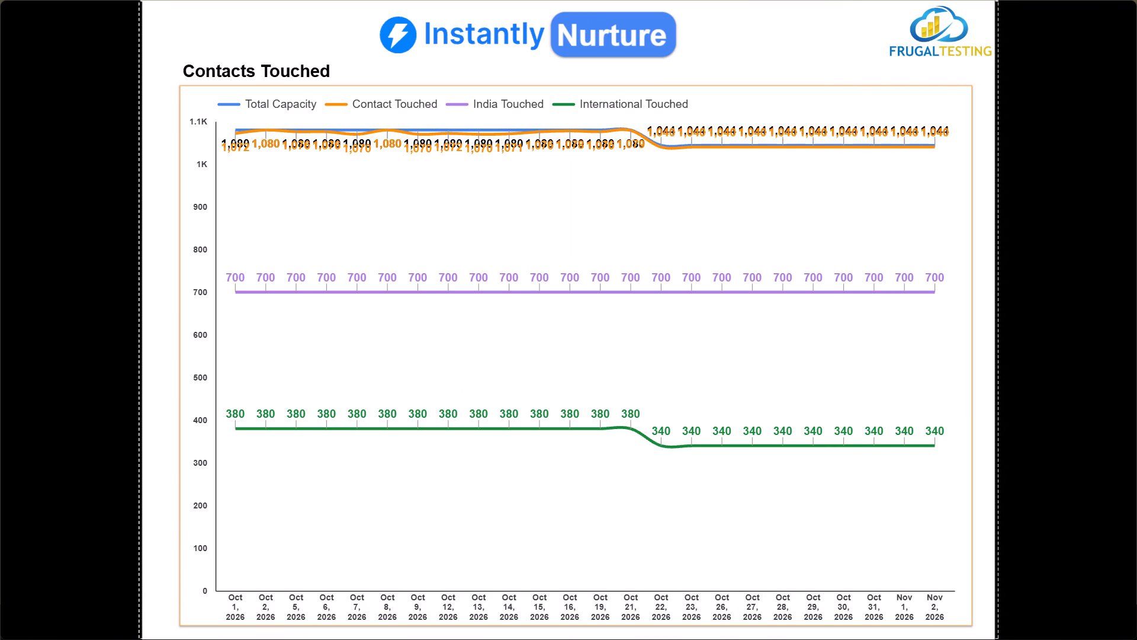
pyautogui.moveTo(998, 639); pyautogui.dragTo(996, 639)
pyautogui.press('Escape')
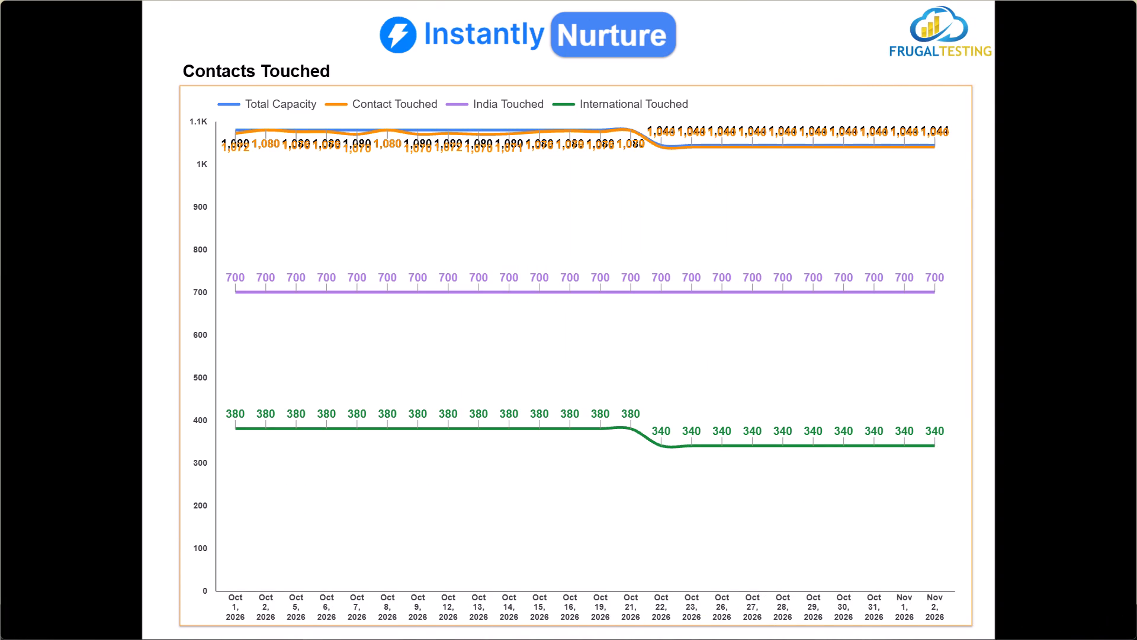
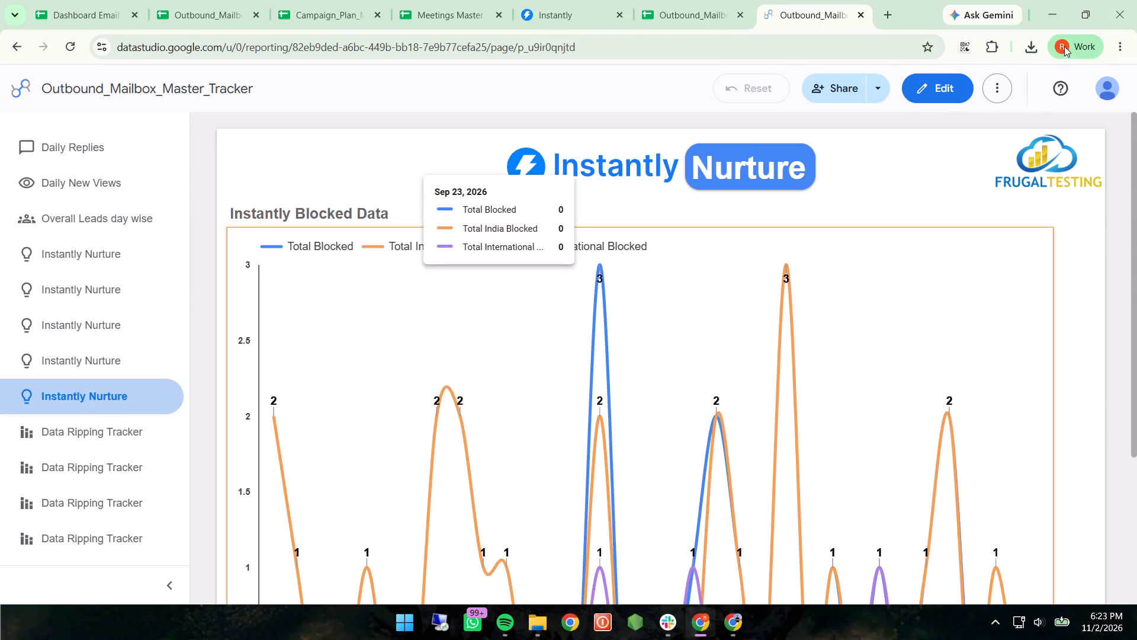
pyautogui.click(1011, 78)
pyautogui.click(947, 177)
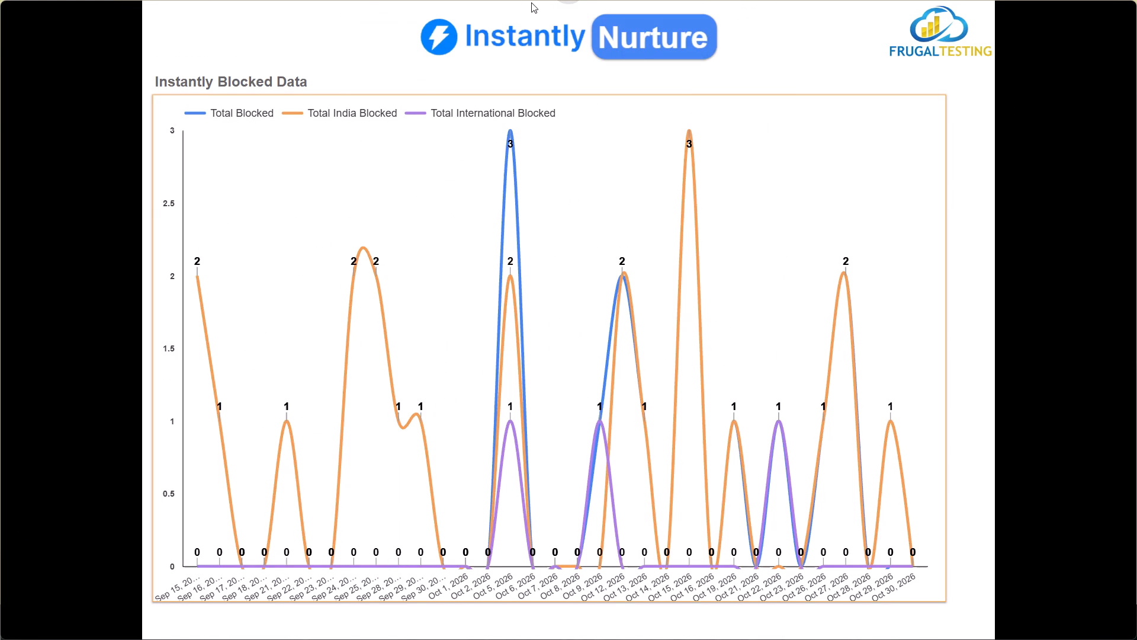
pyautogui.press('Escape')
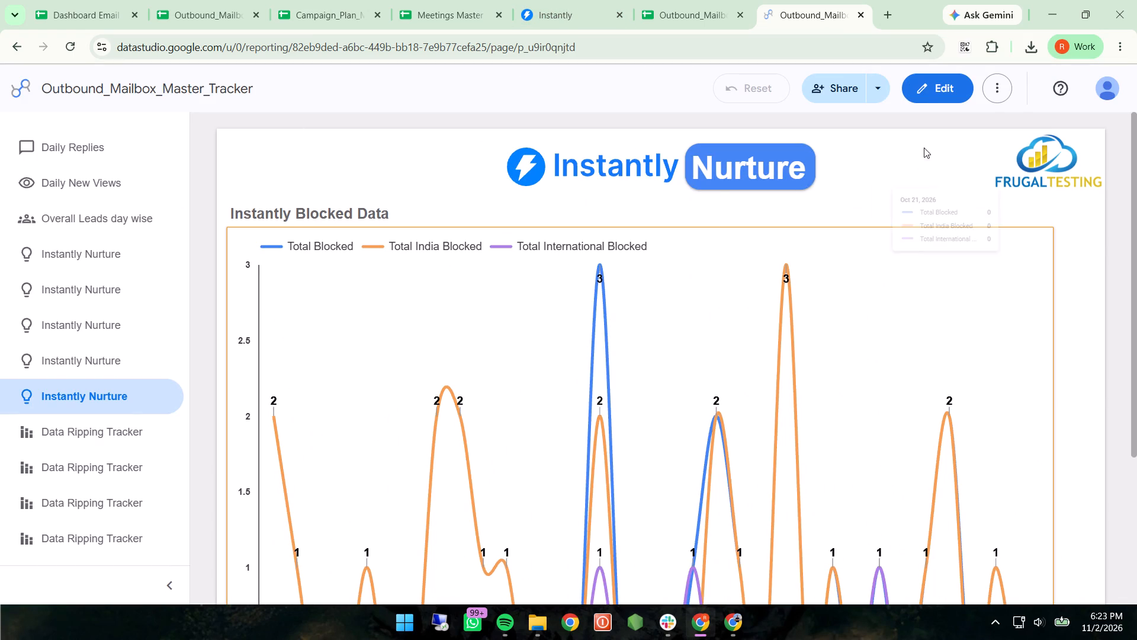
# In edit mode, set the Instantly Blocked Data chart's custom date range to Oct 1, 2026 through Nov 2, 2026, and return to view mode.
pyautogui.click(924, 93)
pyautogui.scroll(-4, 772, 361)
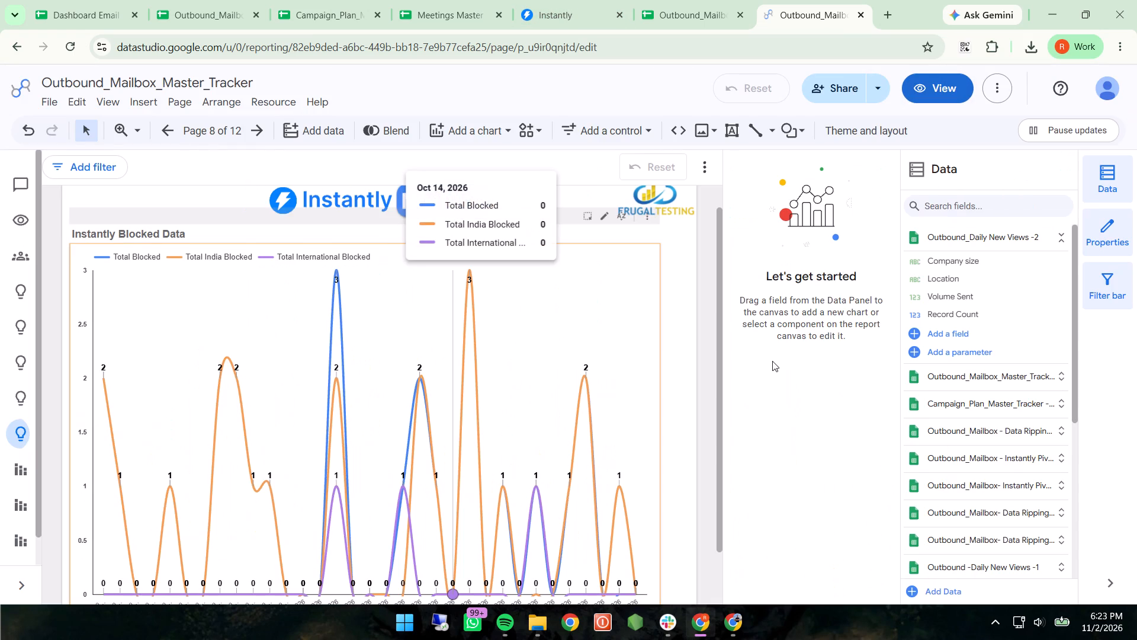
pyautogui.scroll(-3, 772, 361)
pyautogui.scroll(-2, 638, 513)
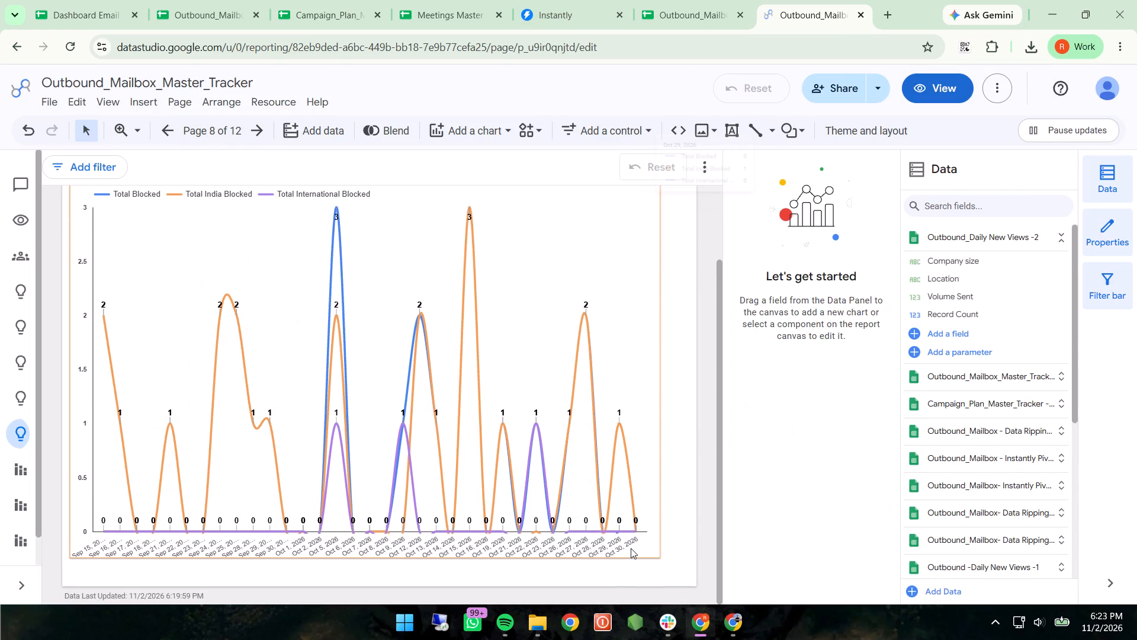
pyautogui.click(629, 546)
pyautogui.scroll(-1, 794, 507)
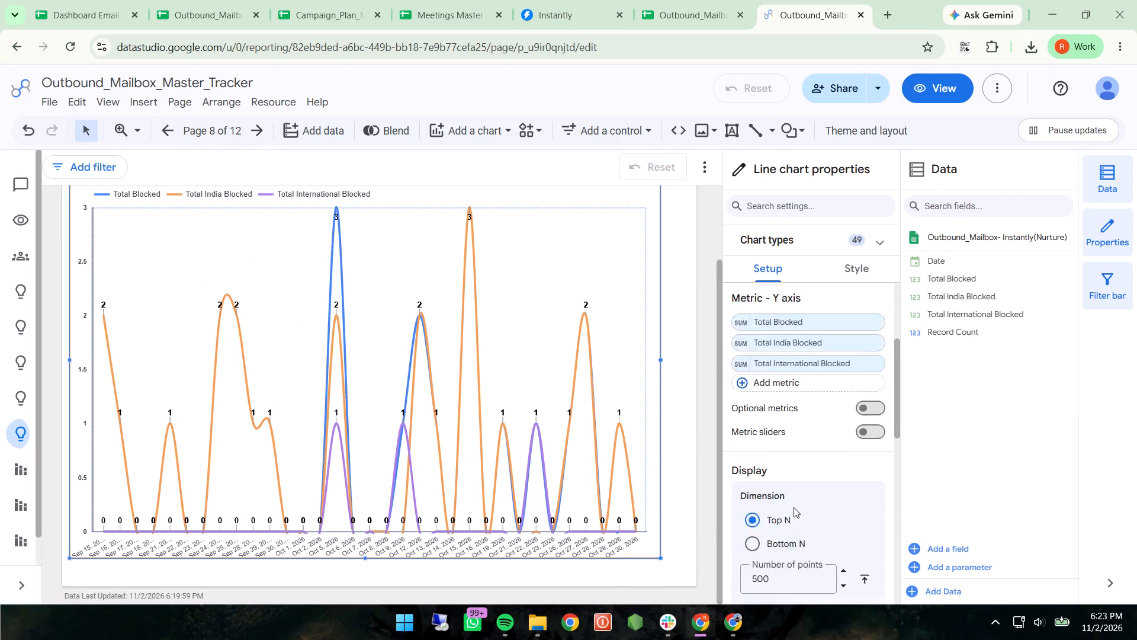
pyautogui.scroll(-4, 794, 507)
pyautogui.click(801, 492)
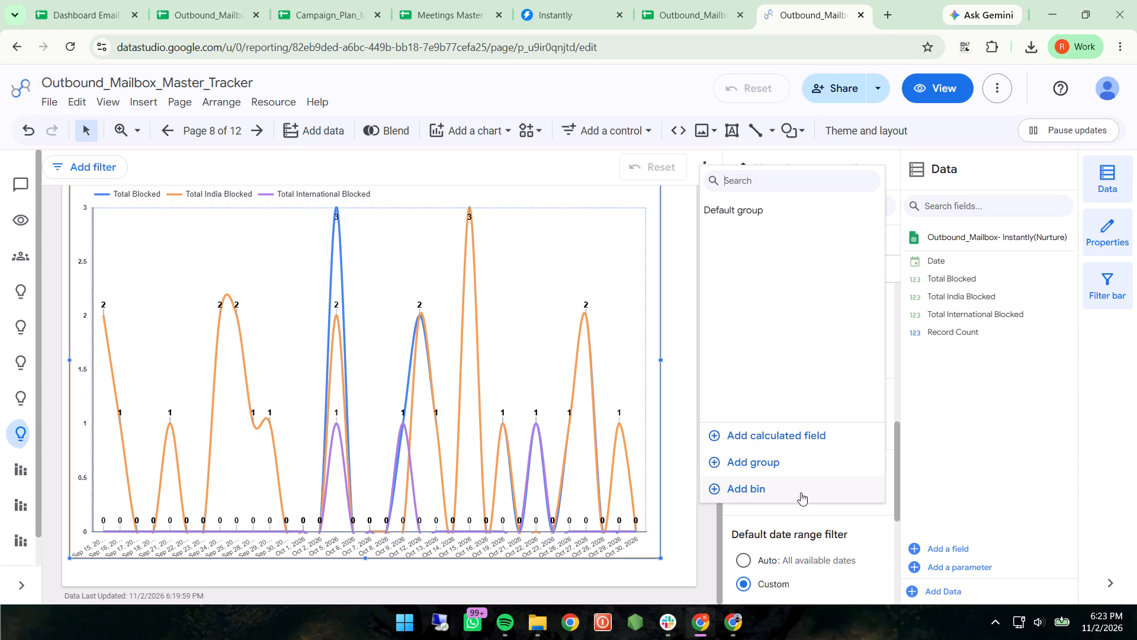
pyautogui.click(644, 471)
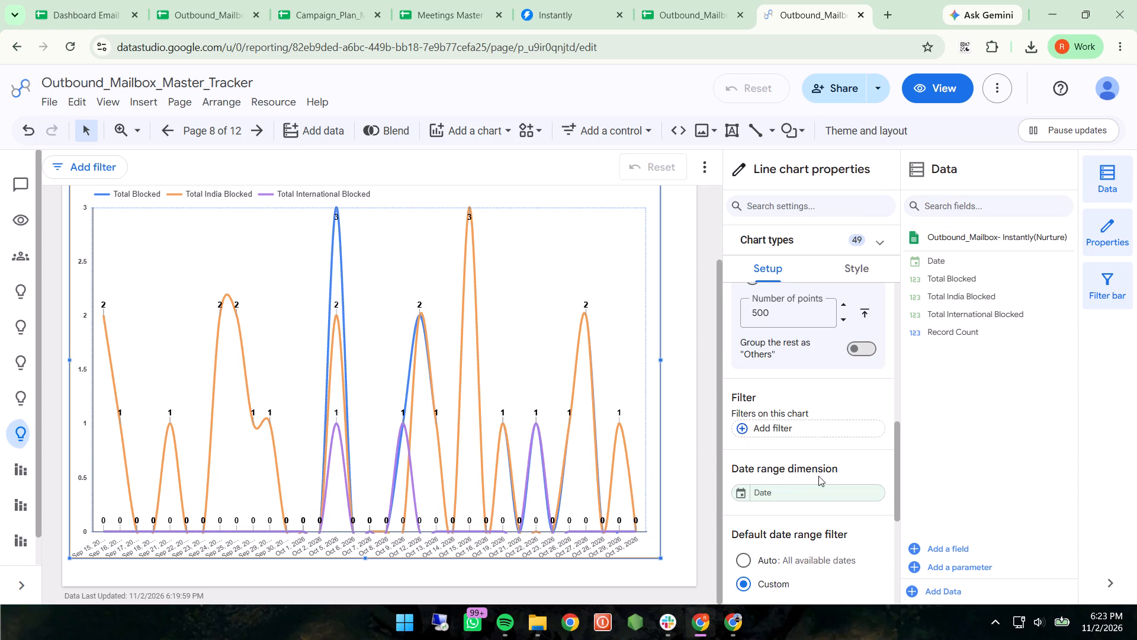
pyautogui.scroll(-3, 818, 476)
pyautogui.click(836, 407)
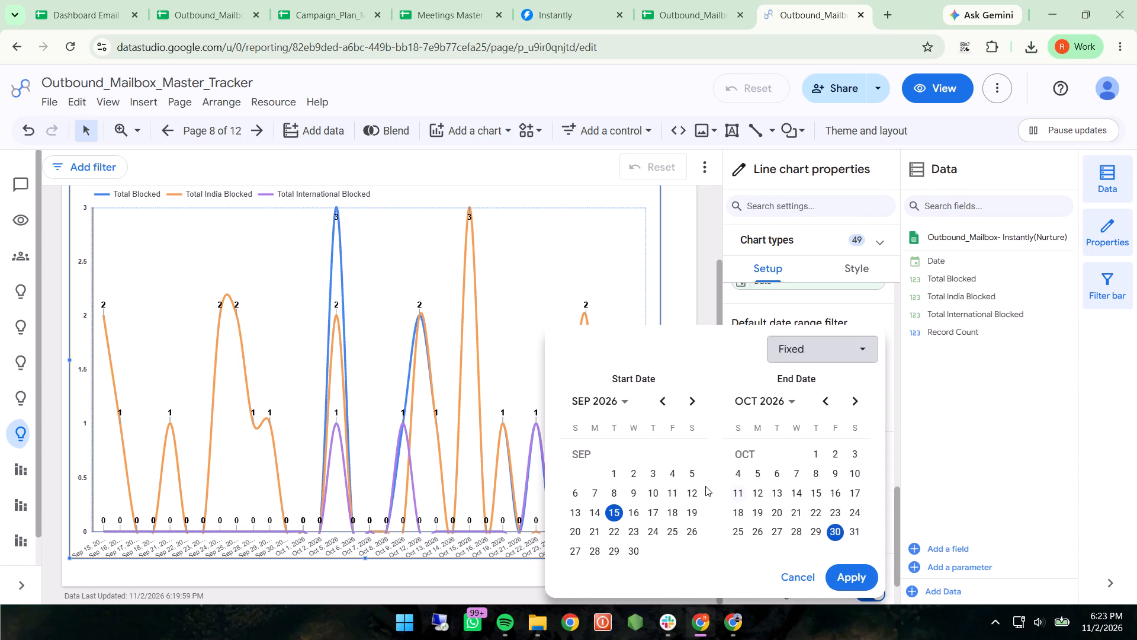
pyautogui.click(817, 453)
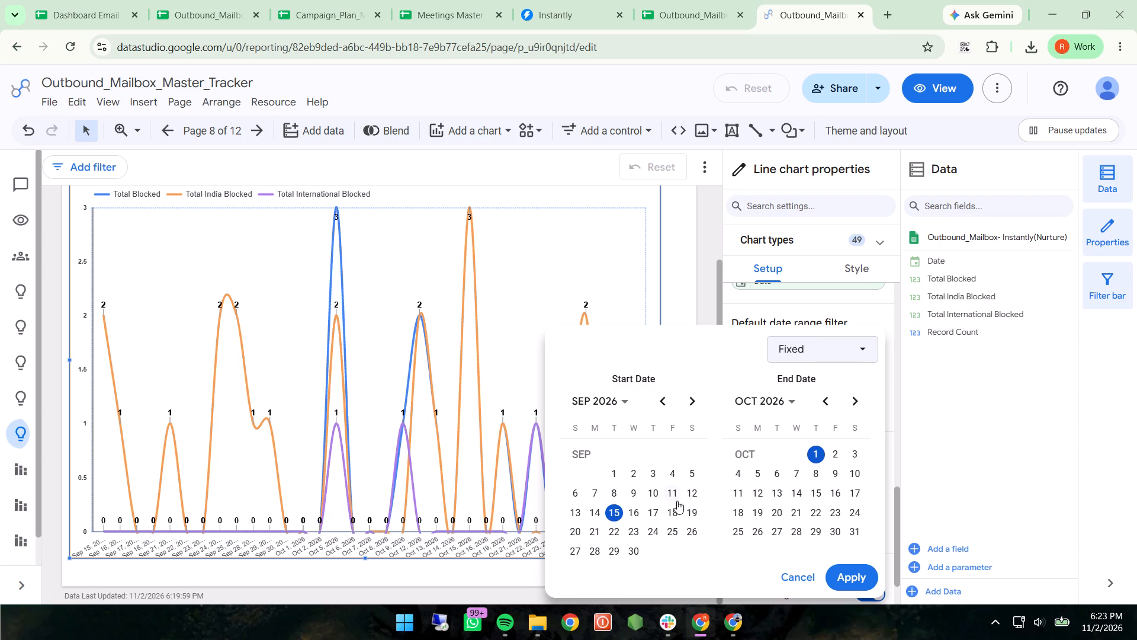
pyautogui.click(691, 398)
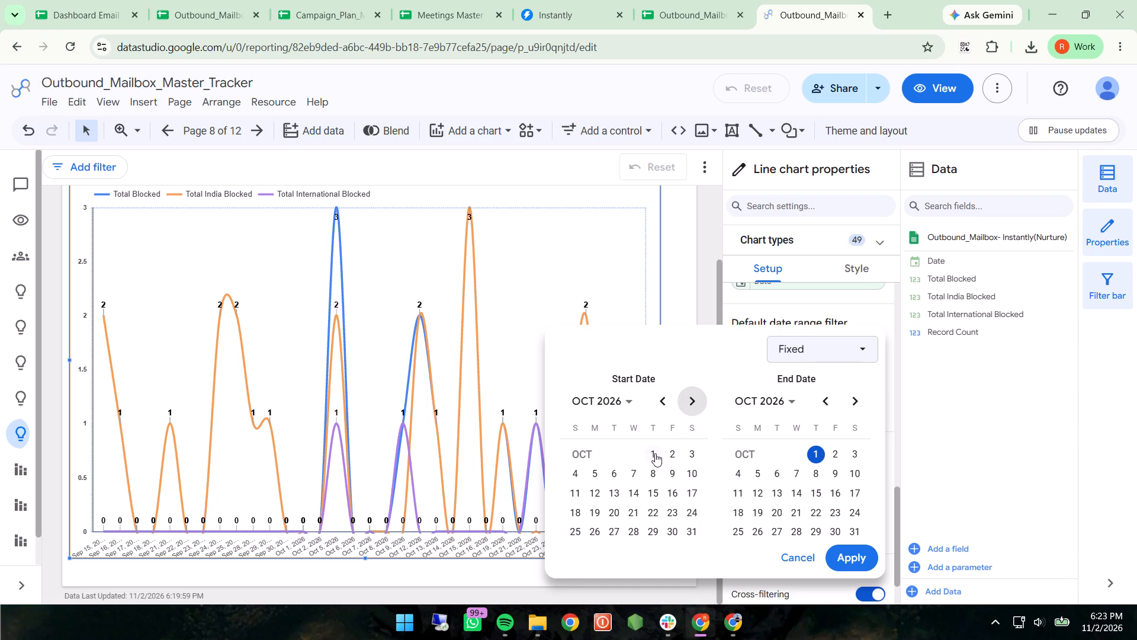
pyautogui.click(652, 457)
pyautogui.click(852, 399)
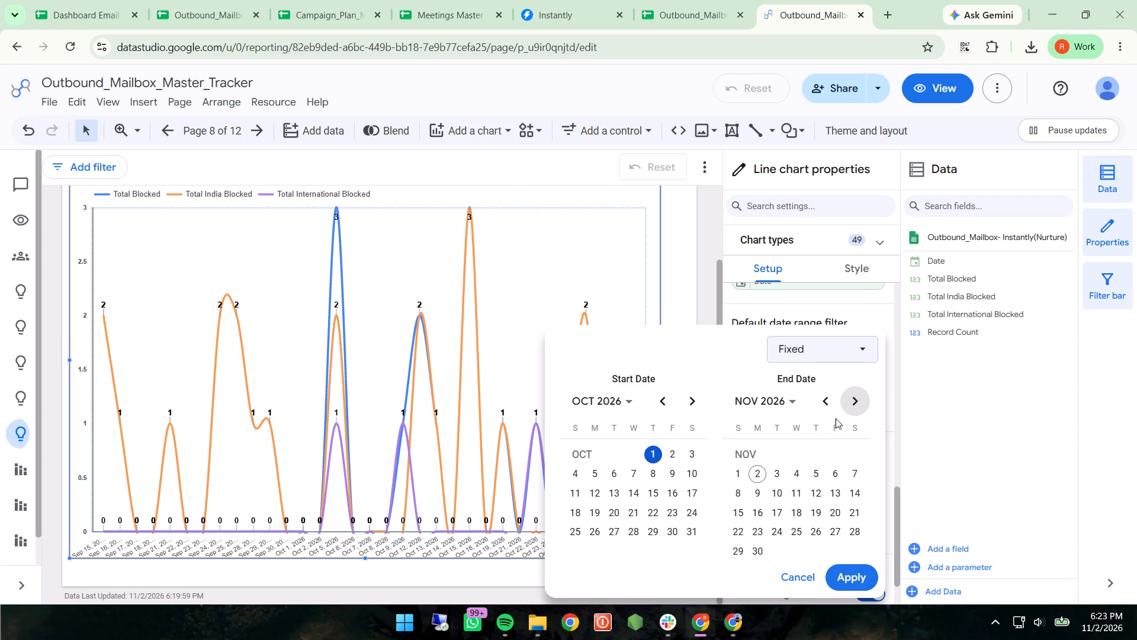
pyautogui.click(761, 479)
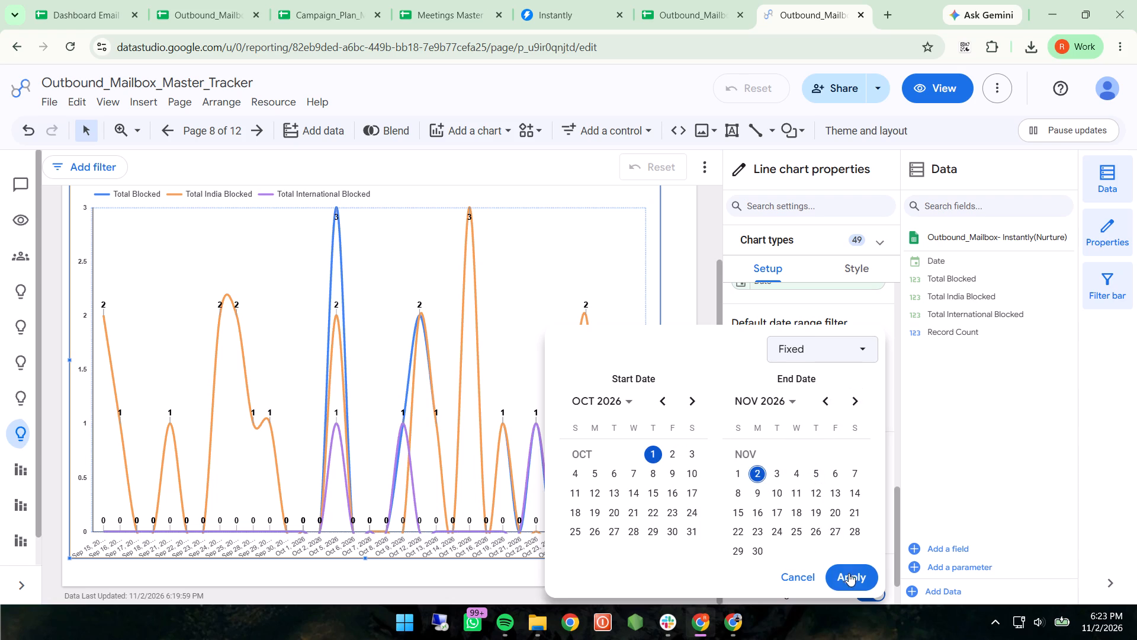
pyautogui.click(849, 577)
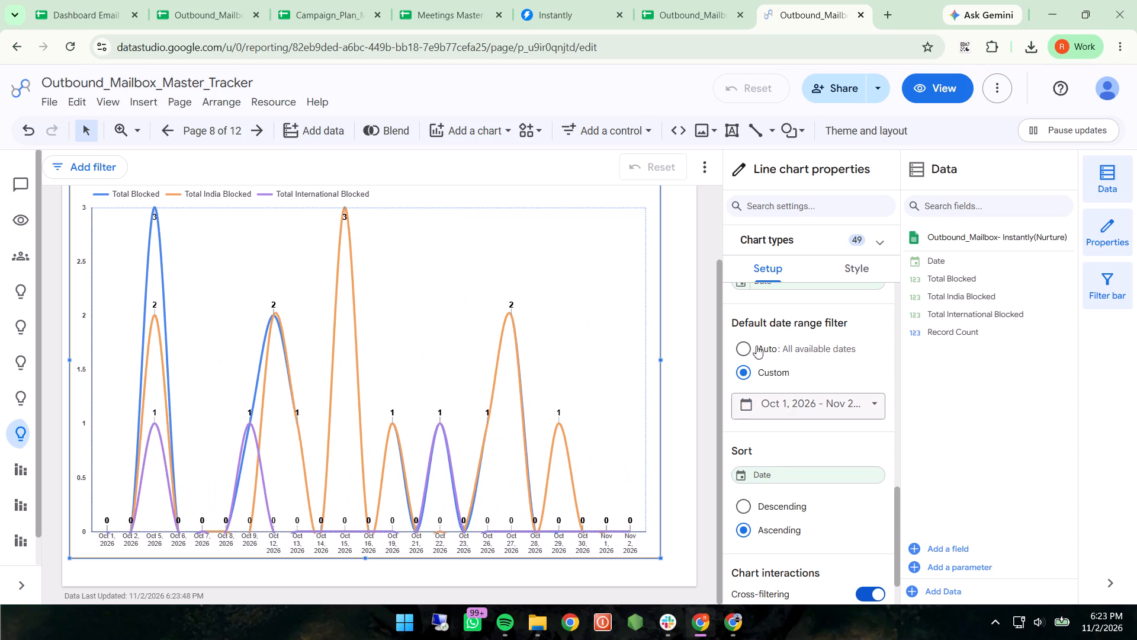
pyautogui.click(940, 98)
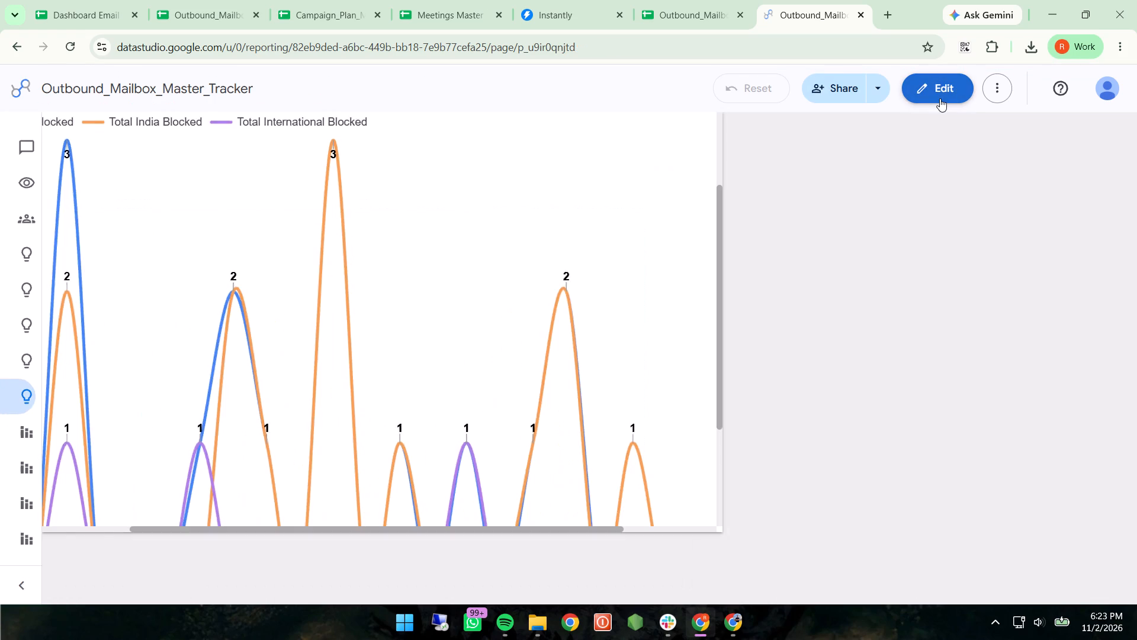
# Present the Instantly Blocked Data page full screen and capture a screenshot of the whole page.
pyautogui.click(999, 83)
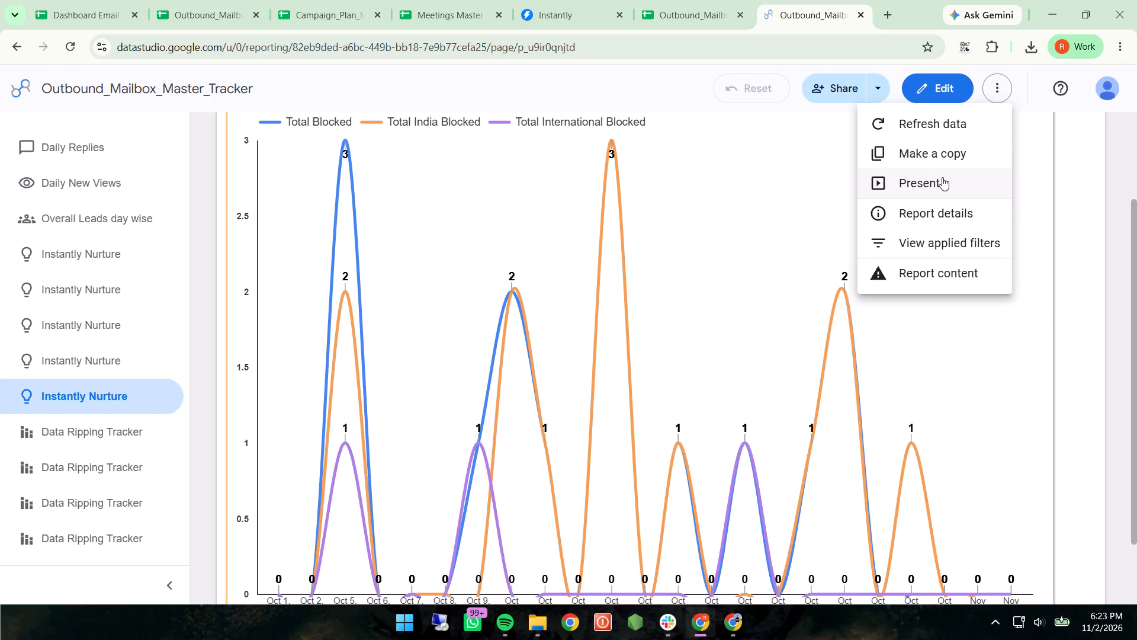
pyautogui.click(942, 177)
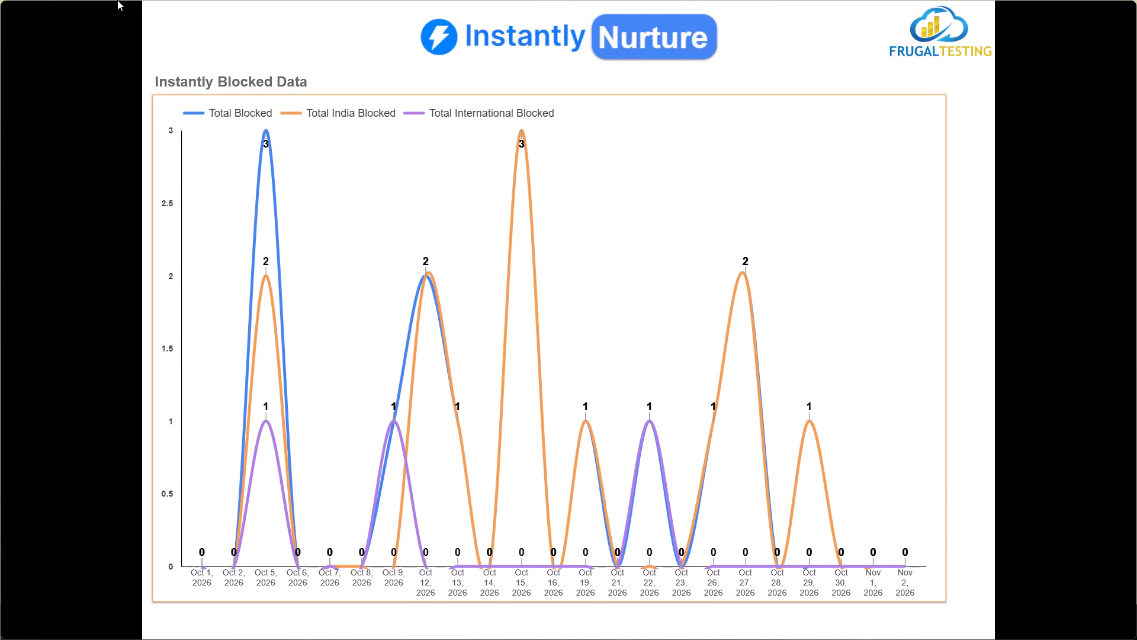
pyautogui.press('shift+super+s')
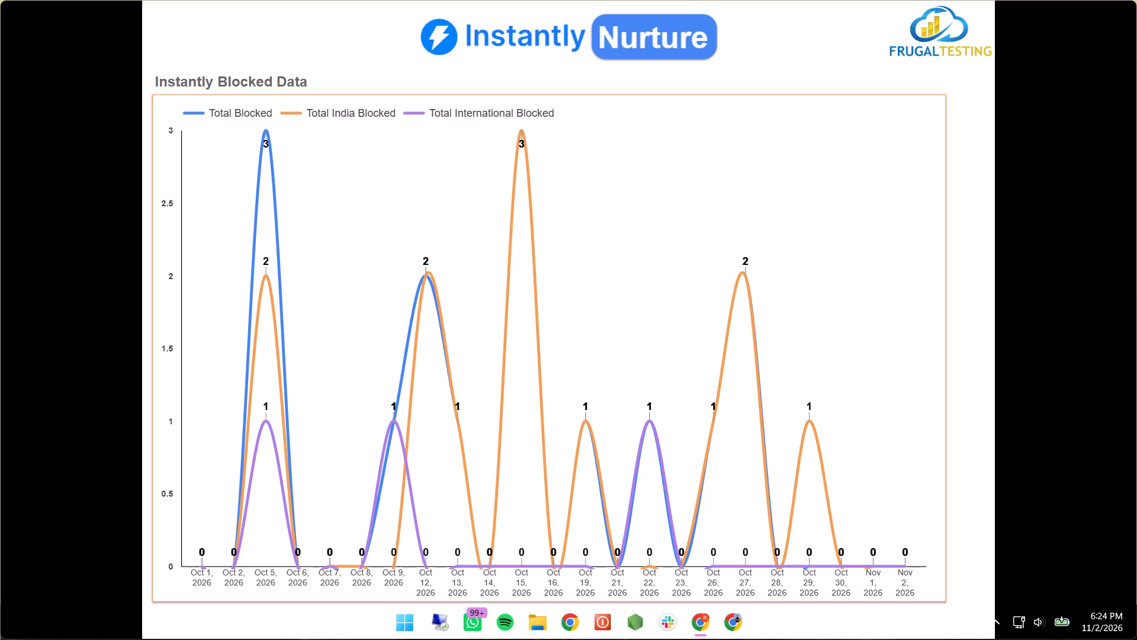
pyautogui.click(141, 0)
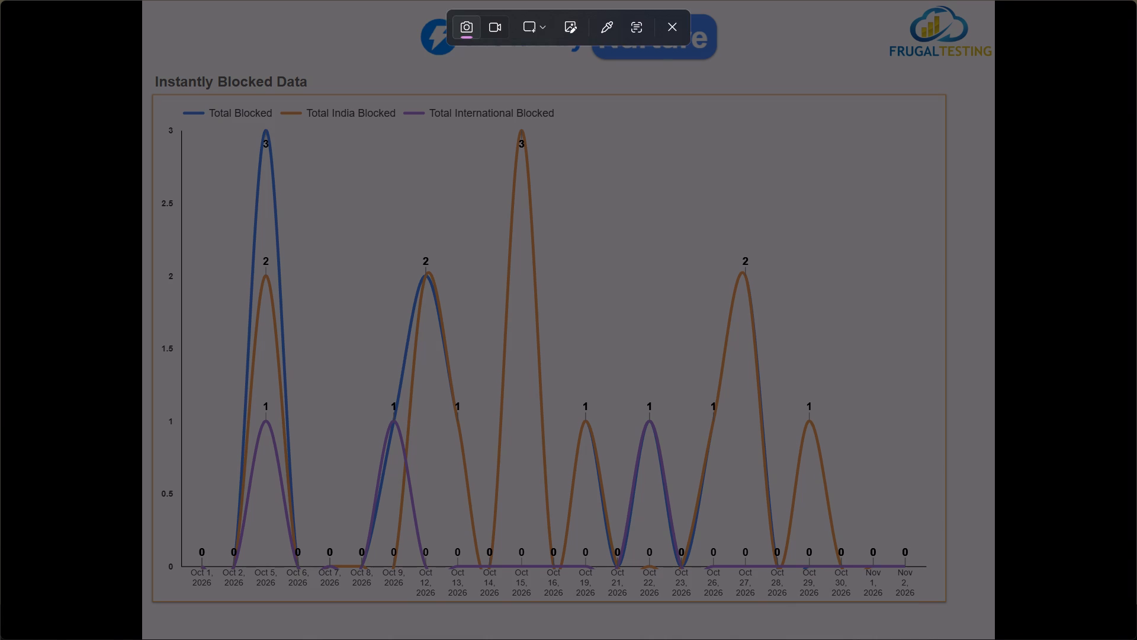
pyautogui.moveTo(142, 0); pyautogui.dragTo(924, 639)
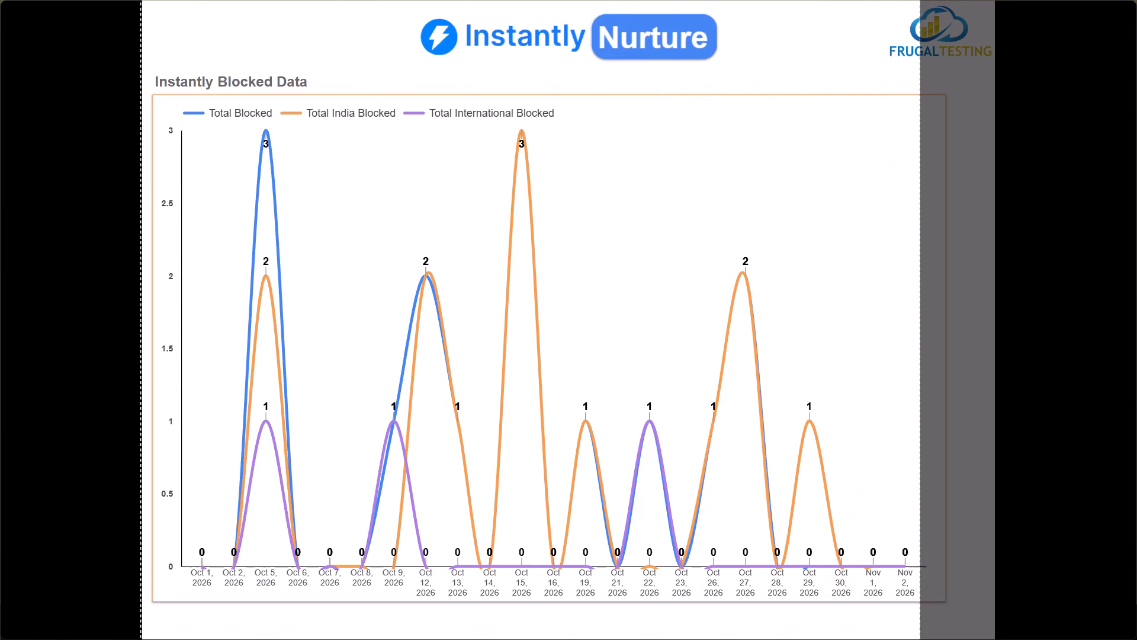
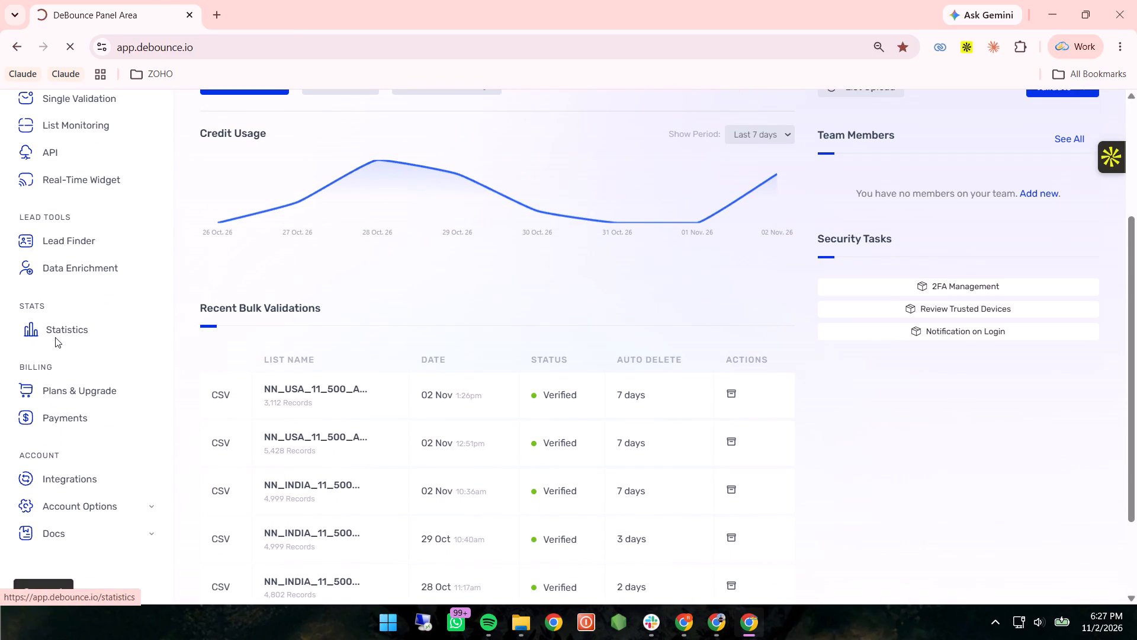
# Examine the Lists and Stats report of recently uploaded lists on the DeBounce statistics page.
pyautogui.scroll(-2, 454, 440)
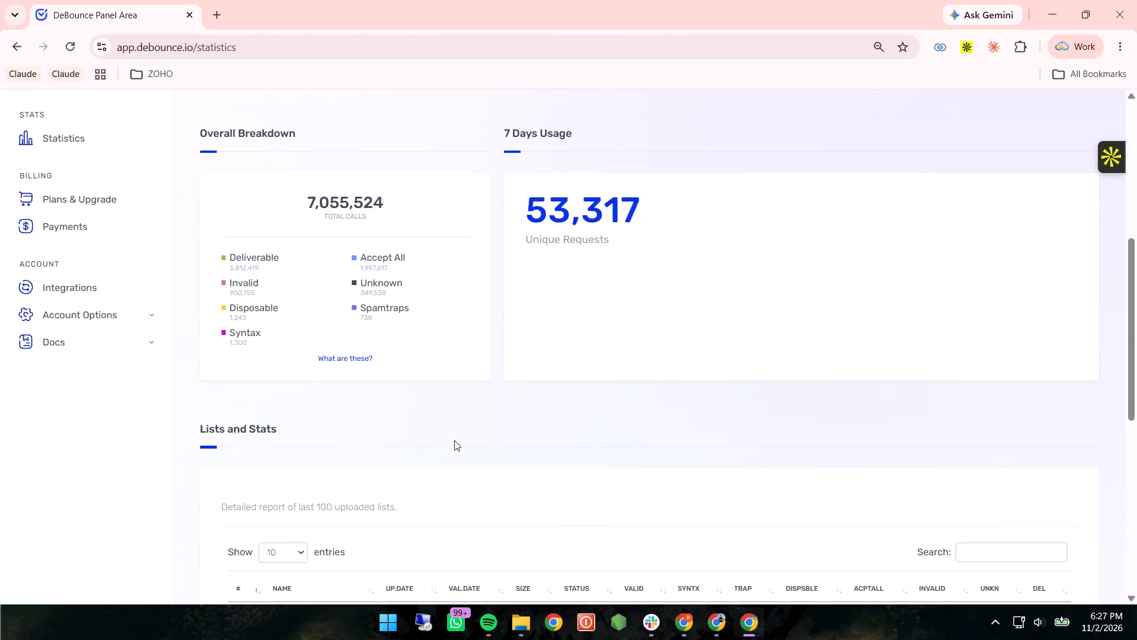
pyautogui.scroll(-4, 454, 440)
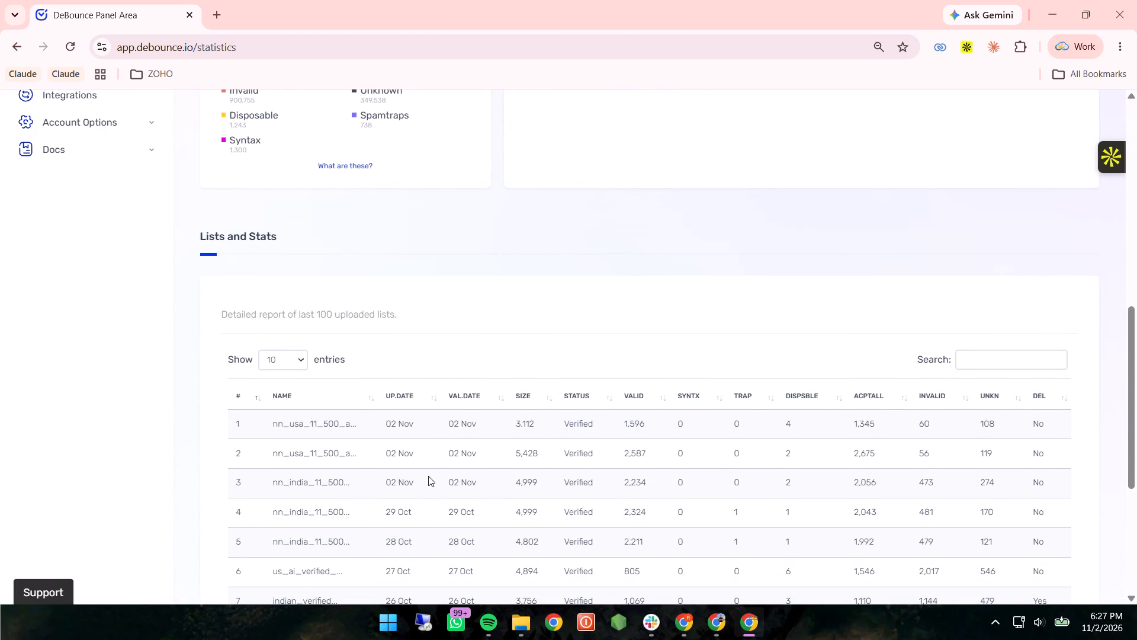
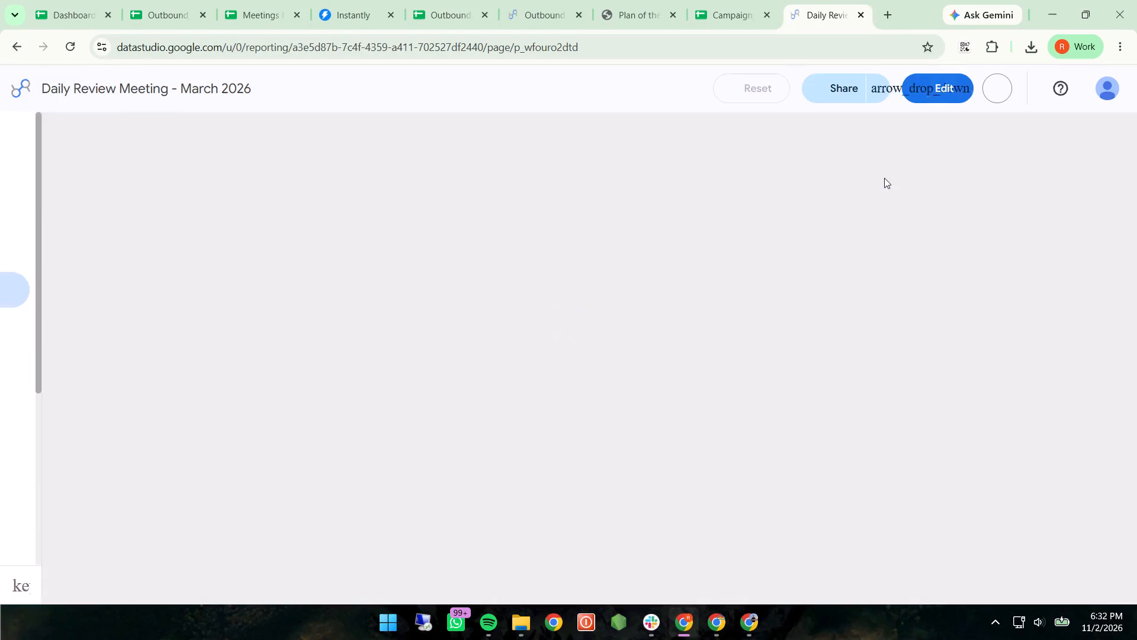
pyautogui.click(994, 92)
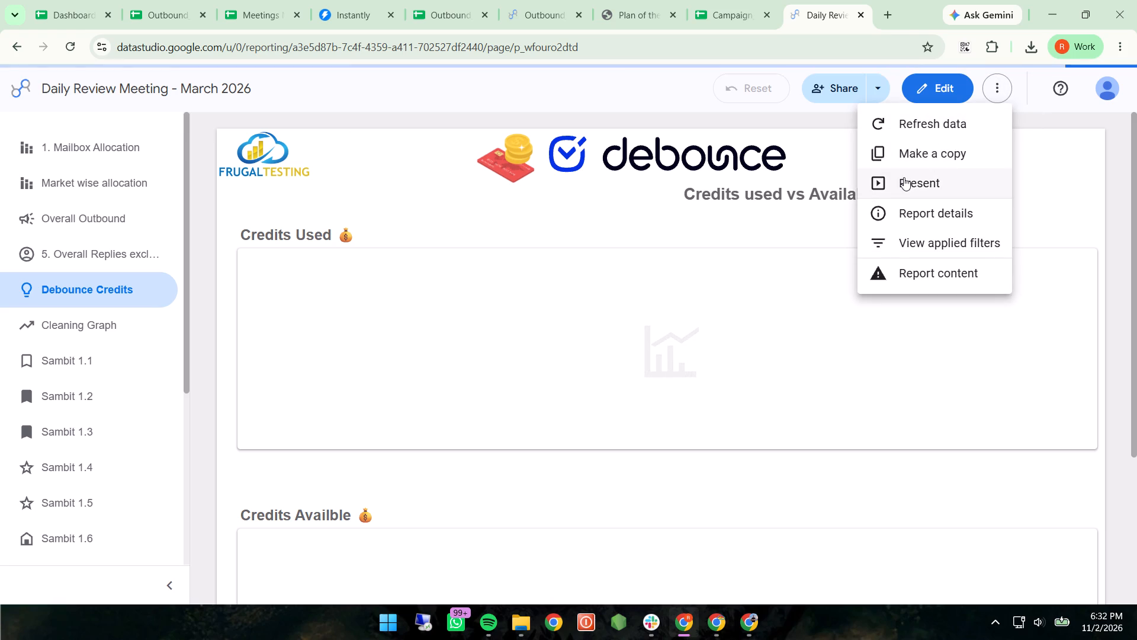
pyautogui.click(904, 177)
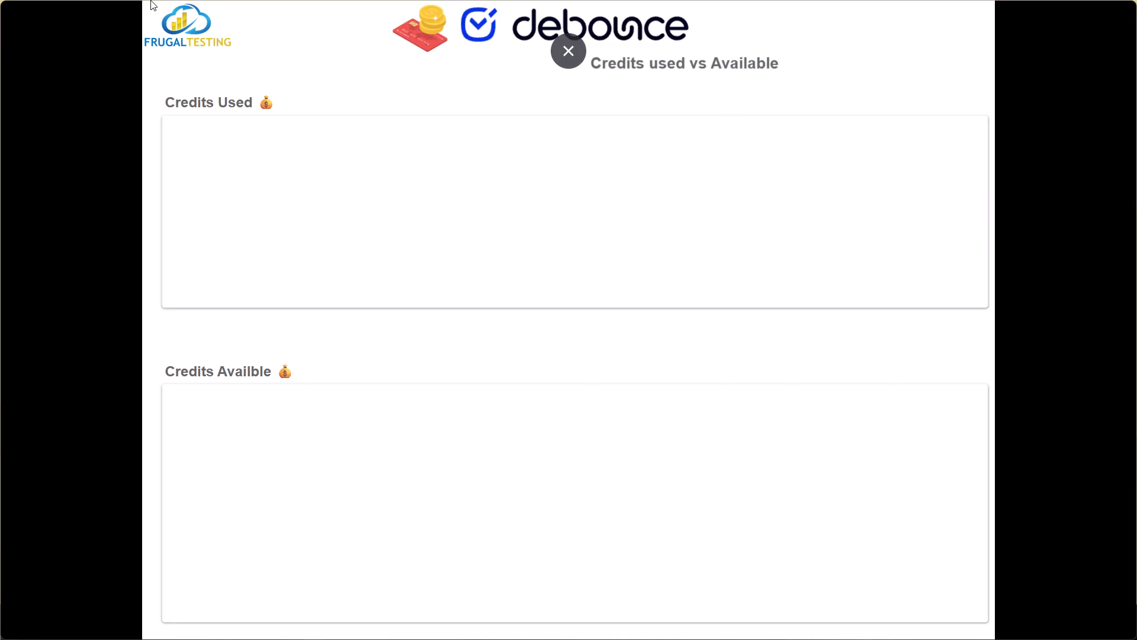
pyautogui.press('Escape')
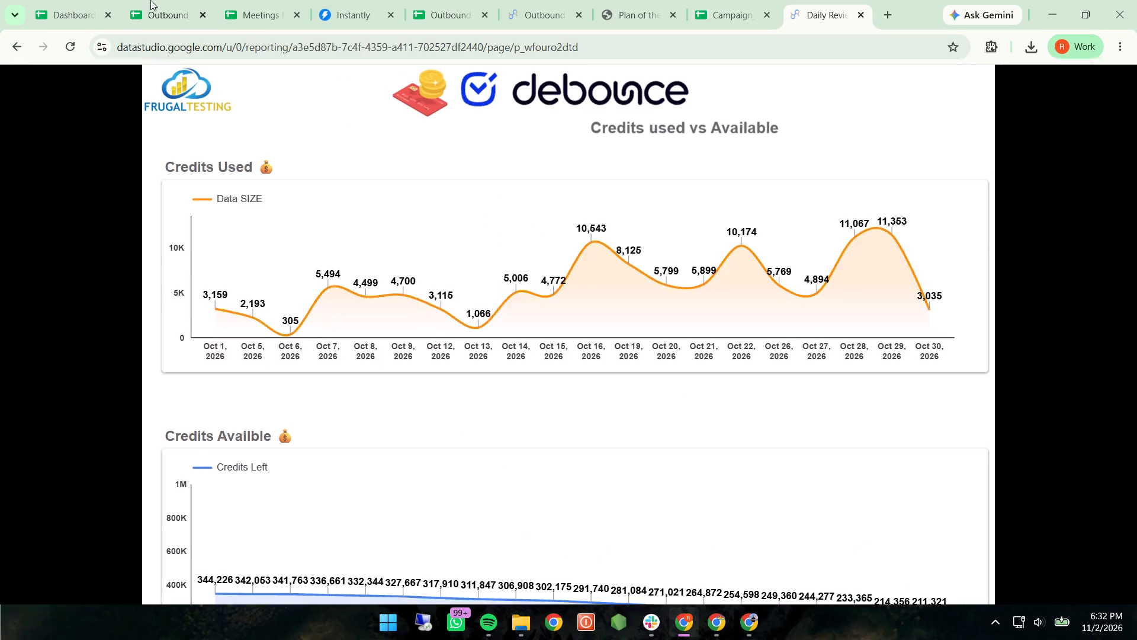
# Open the report for editing and extend the Credits Used chart's custom date range to end on Nov 30, 2026.
pyautogui.click(927, 82)
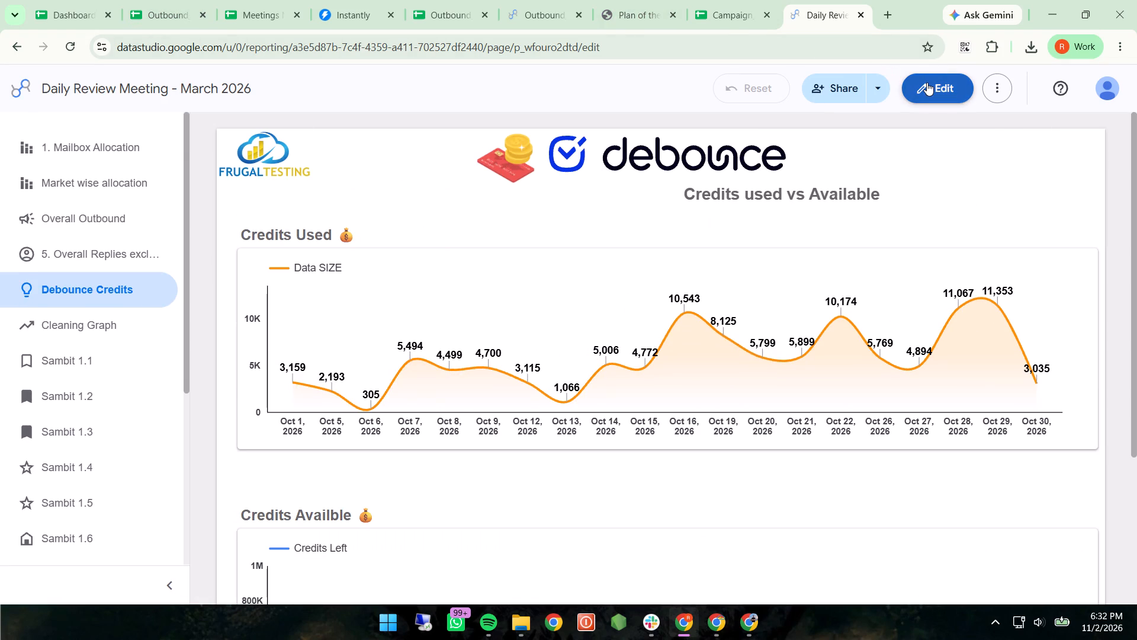
pyautogui.scroll(-2, 829, 296)
pyautogui.click(643, 422)
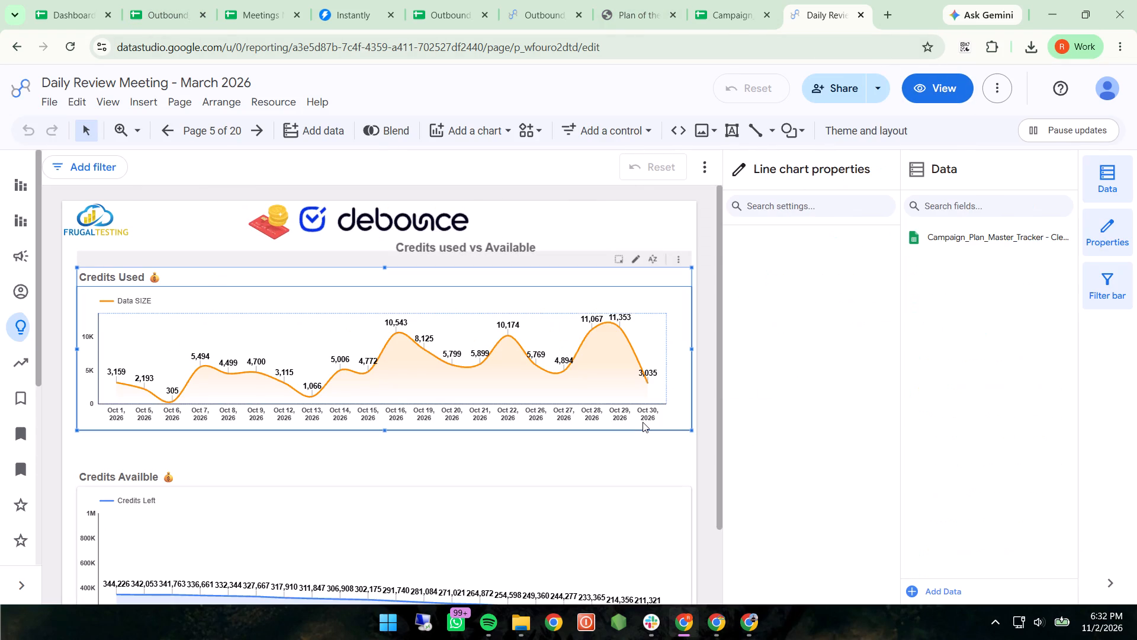
pyautogui.scroll(-1, 818, 431)
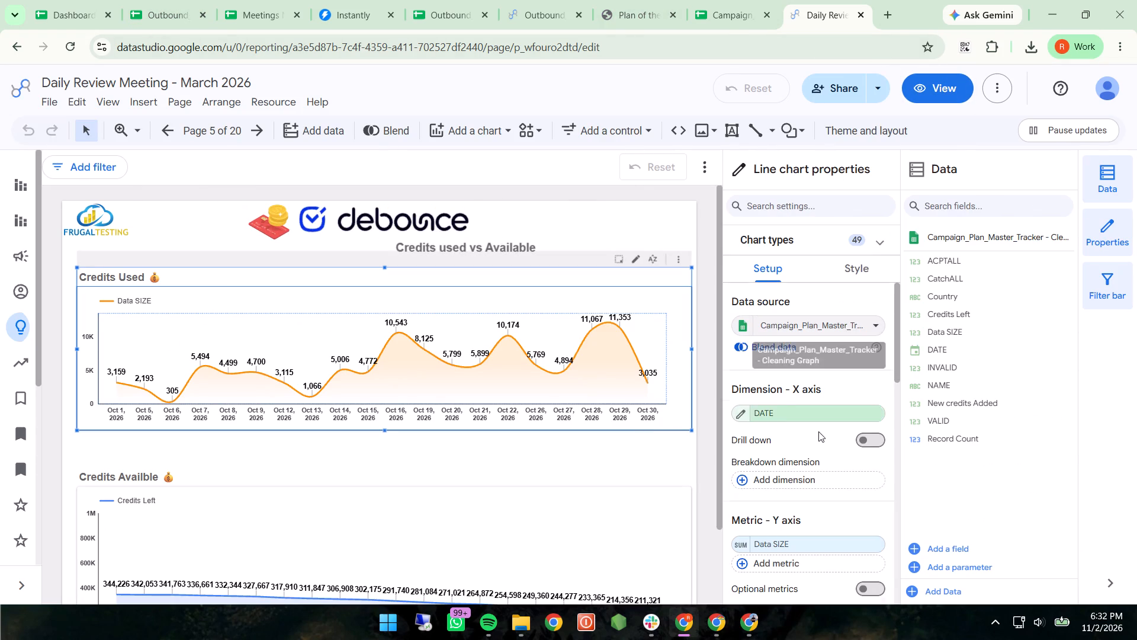
pyautogui.scroll(-7, 818, 431)
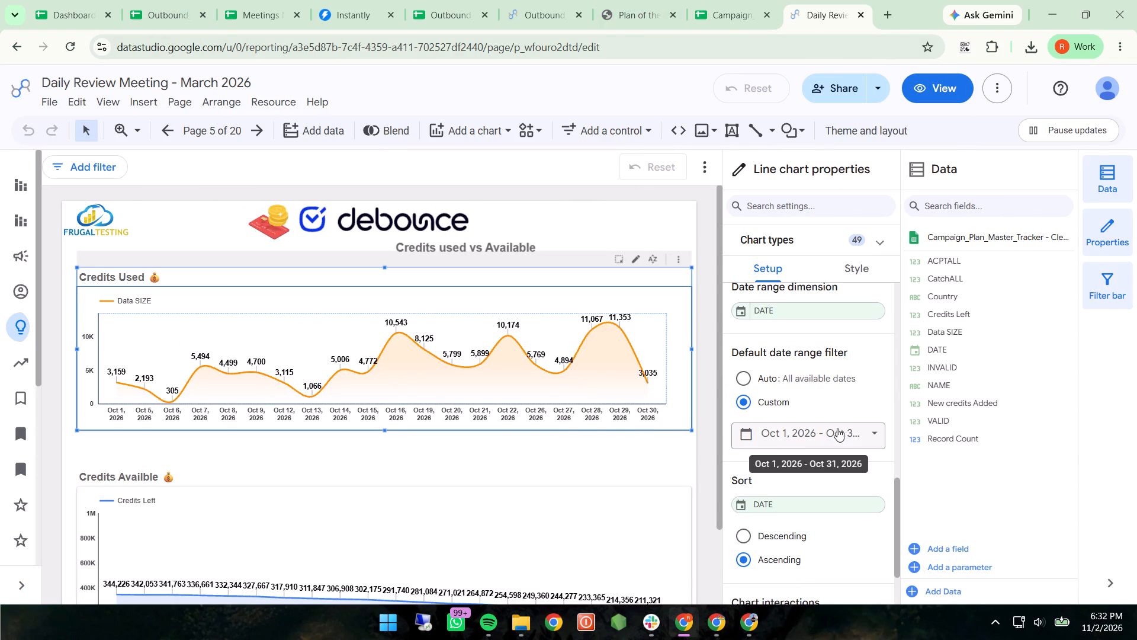
pyautogui.click(841, 427)
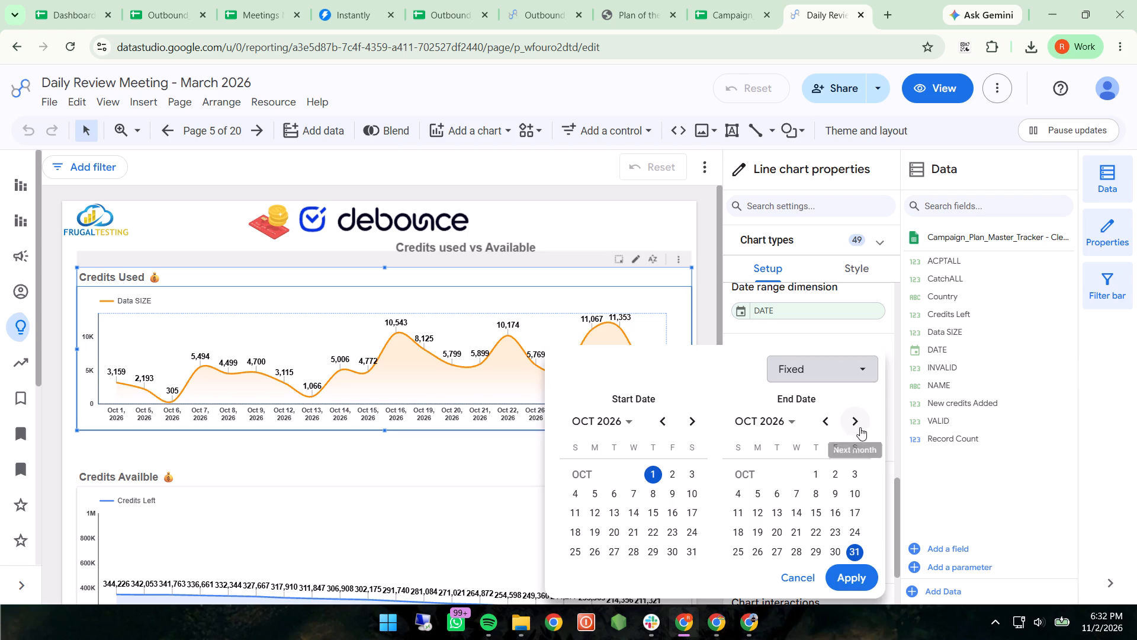
pyautogui.click(859, 424)
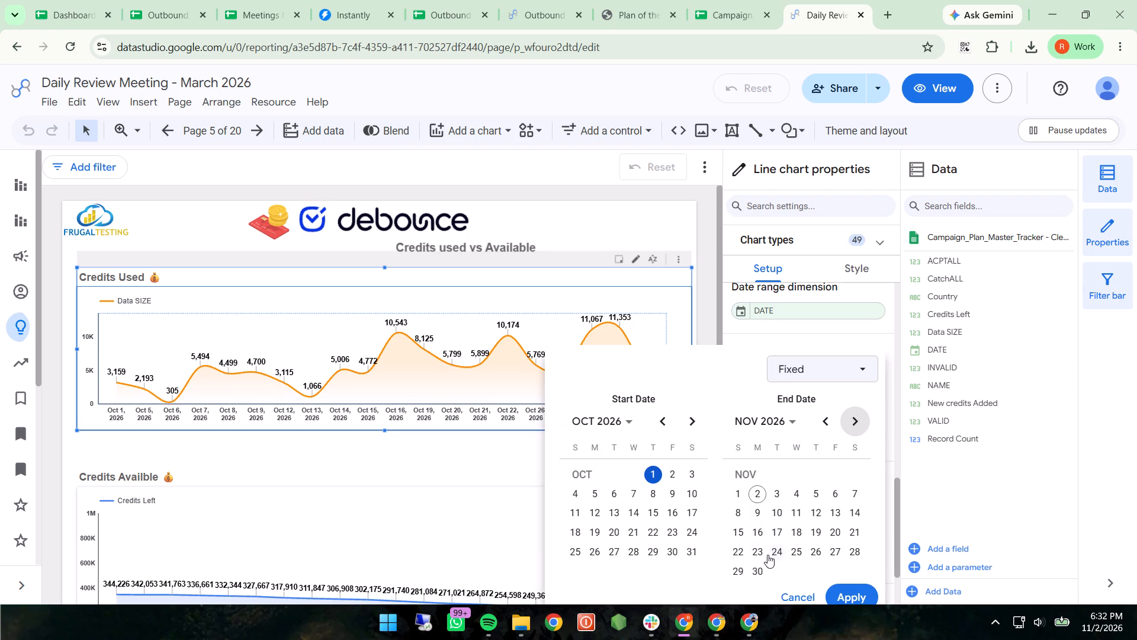
pyautogui.click(764, 566)
pyautogui.click(849, 593)
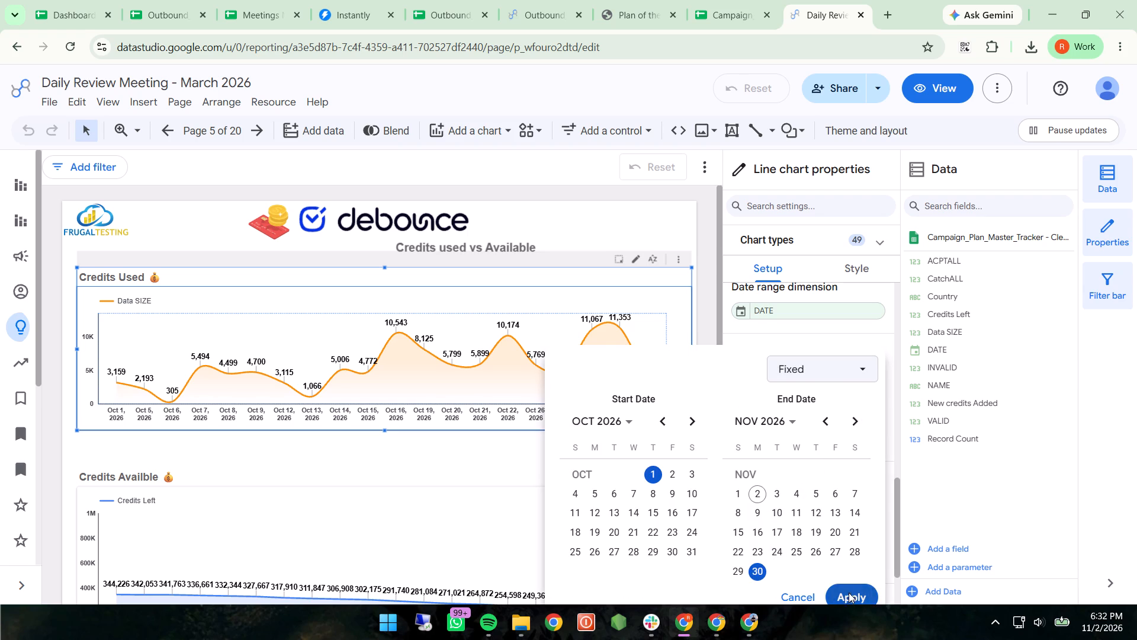
# Extend the Credits Available chart's custom date range to end on Nov 30, 2026.
pyautogui.scroll(-2, 372, 504)
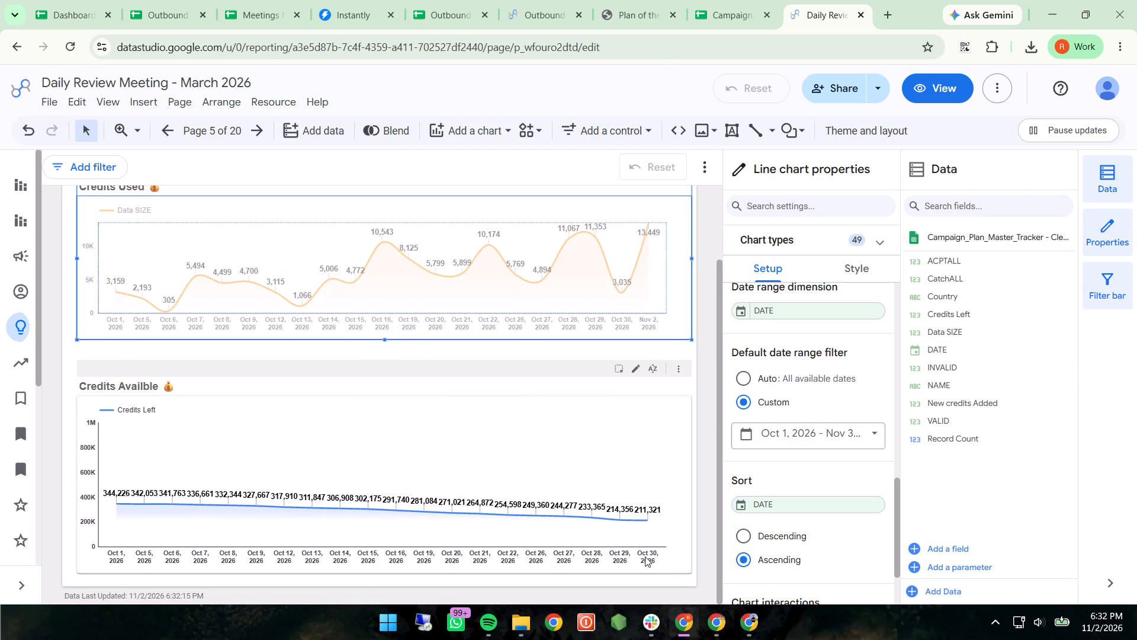
pyautogui.click(645, 556)
pyautogui.scroll(-3, 806, 503)
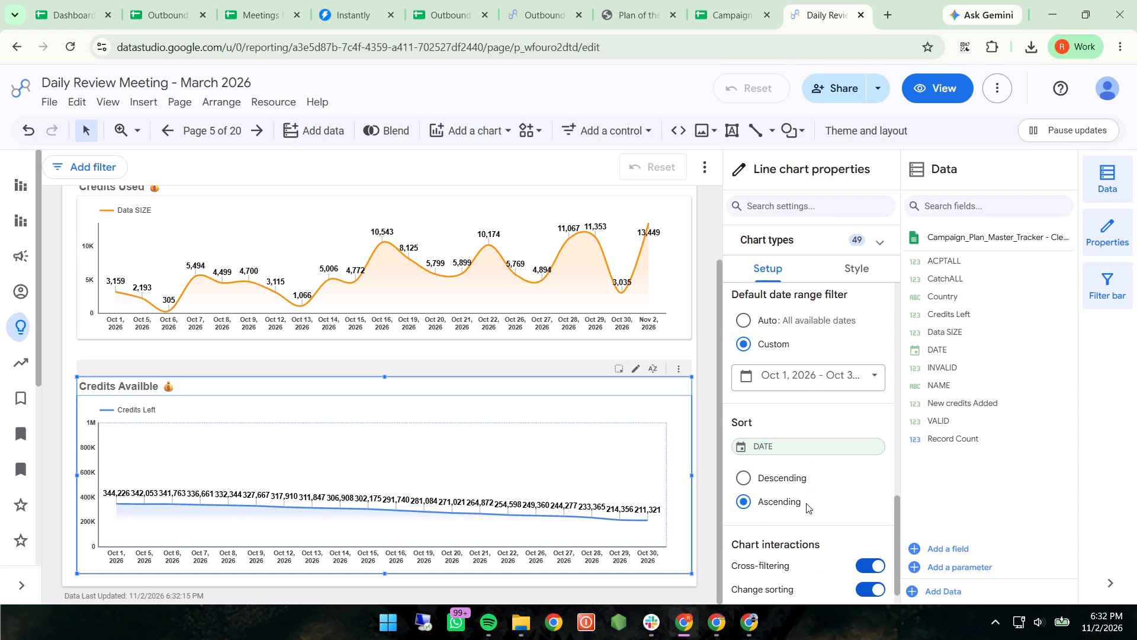
pyautogui.click(858, 347)
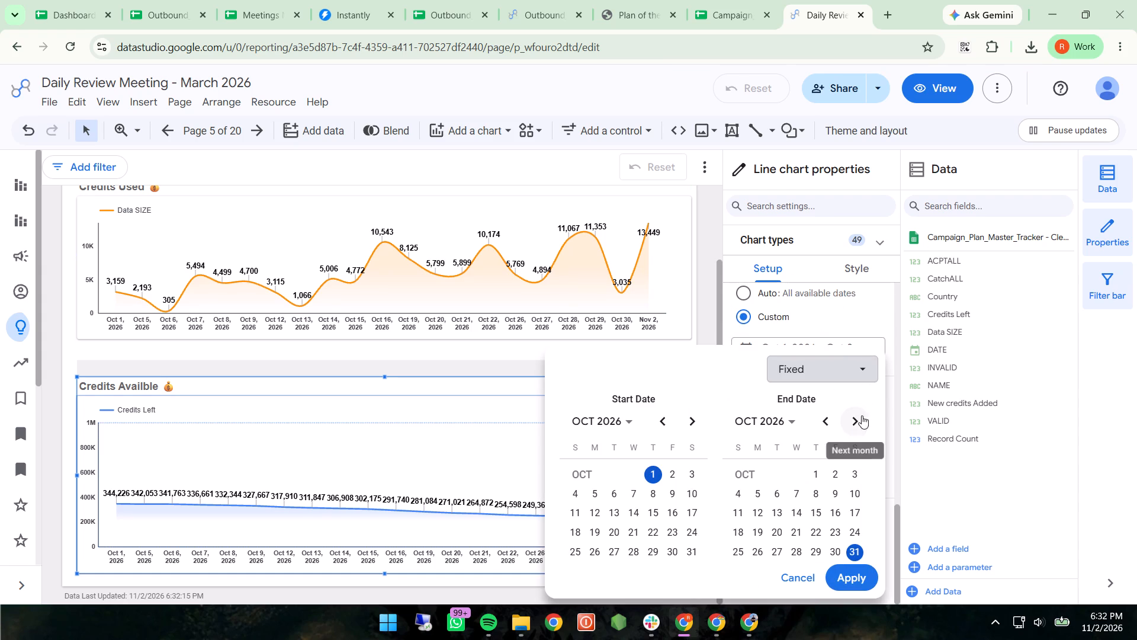
pyautogui.click(857, 423)
pyautogui.click(758, 569)
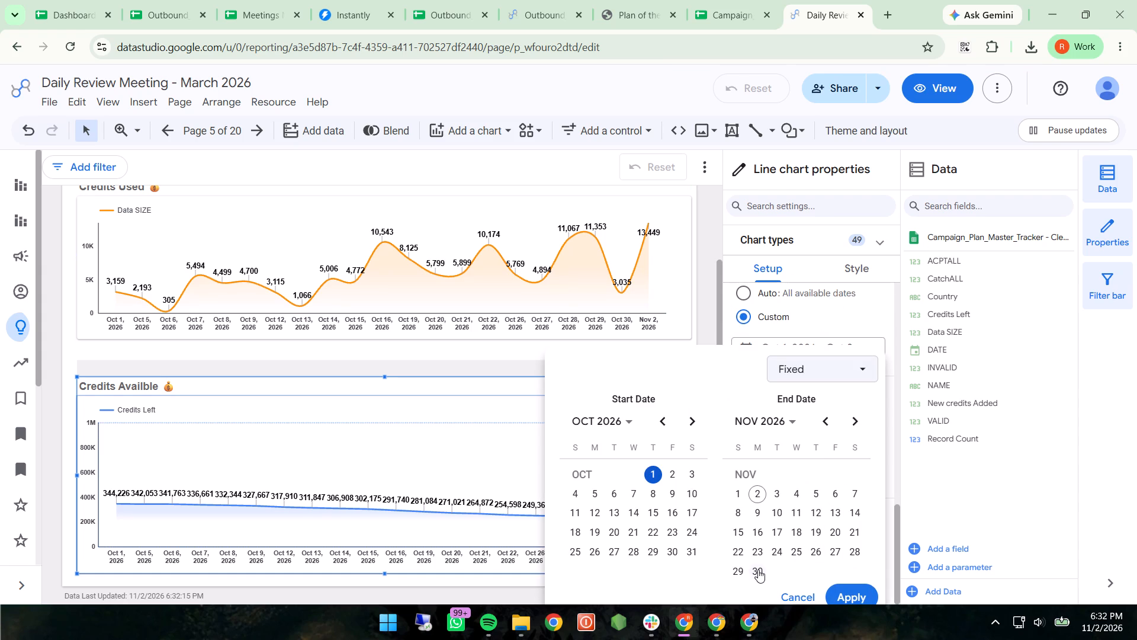
pyautogui.click(849, 595)
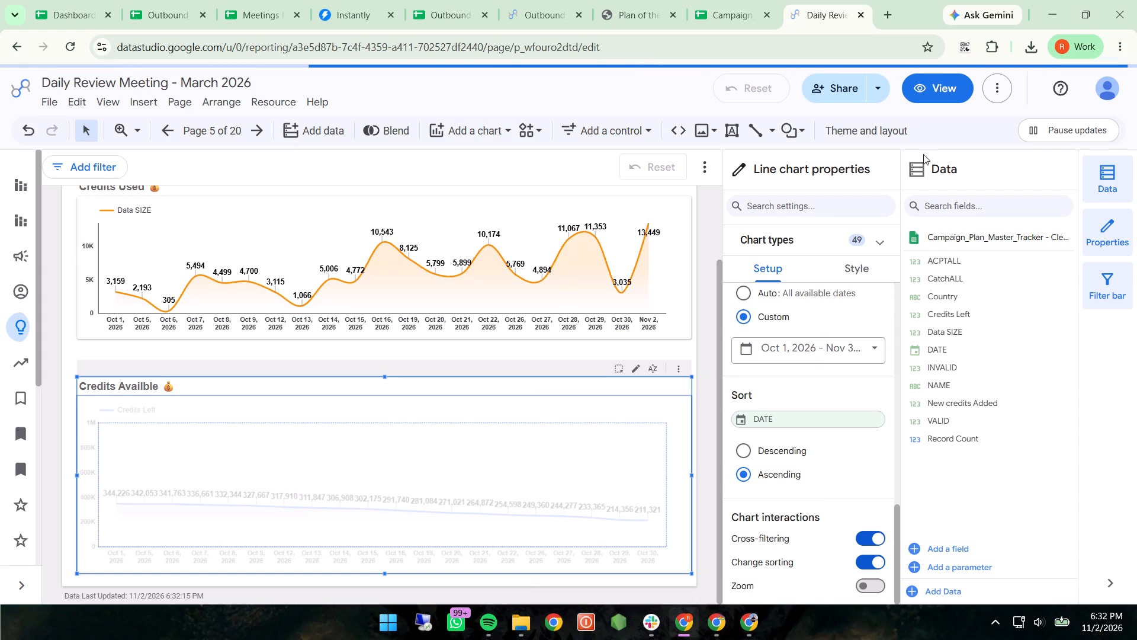
# Return the report to view mode and capture a screenshot of the full Debounce Credits page in presentation mode.
pyautogui.click(942, 95)
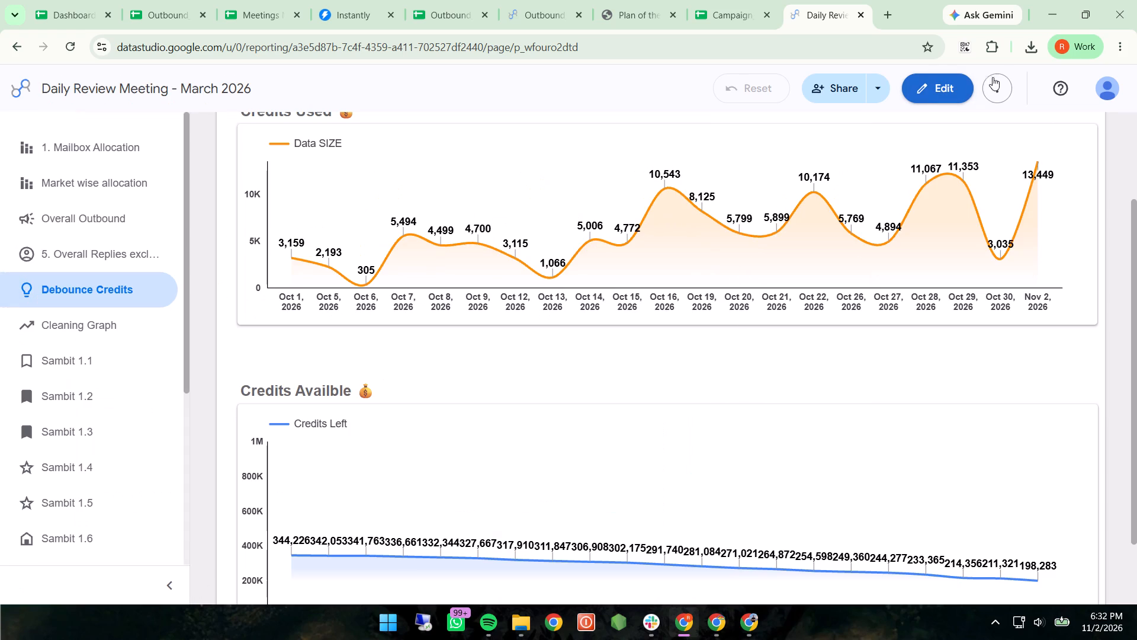
pyautogui.click(996, 89)
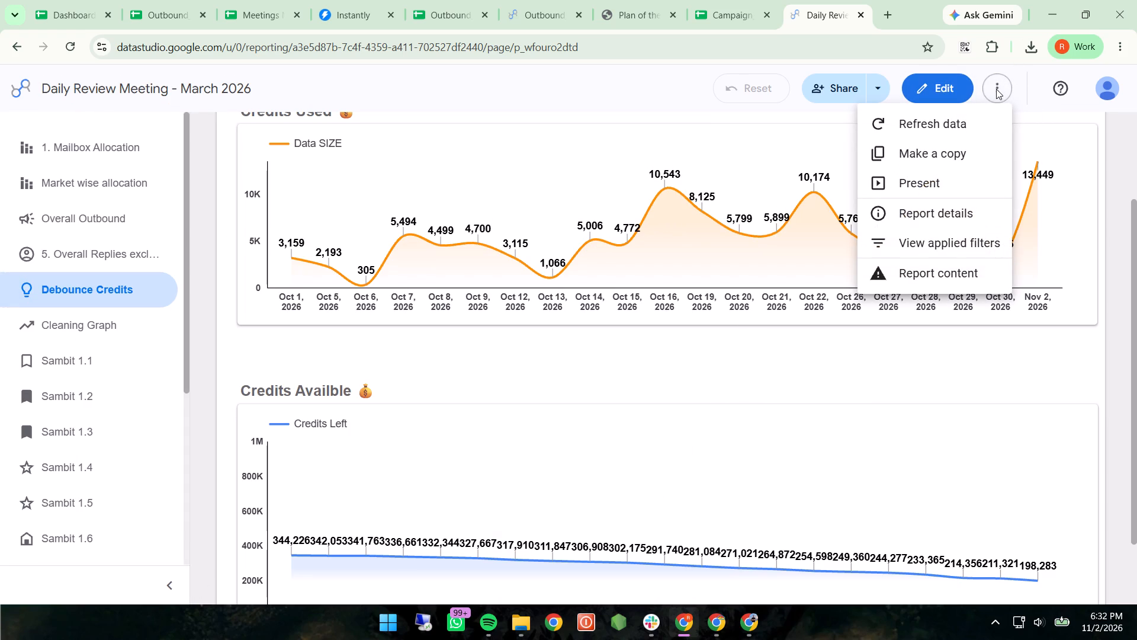
pyautogui.click(923, 180)
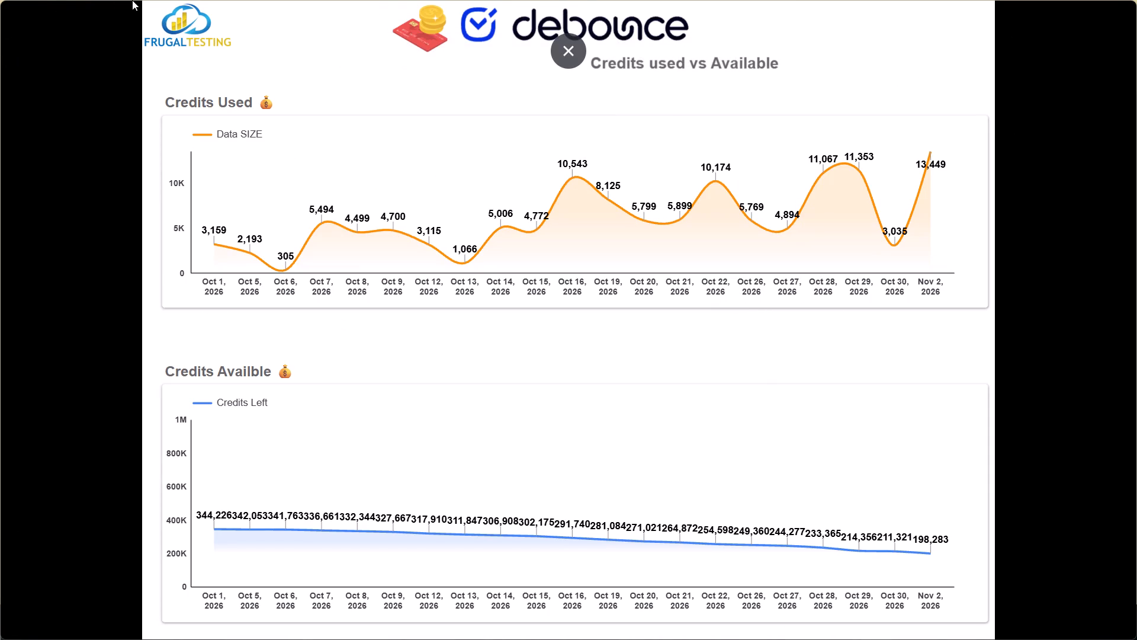
pyautogui.press('shift+super+s')
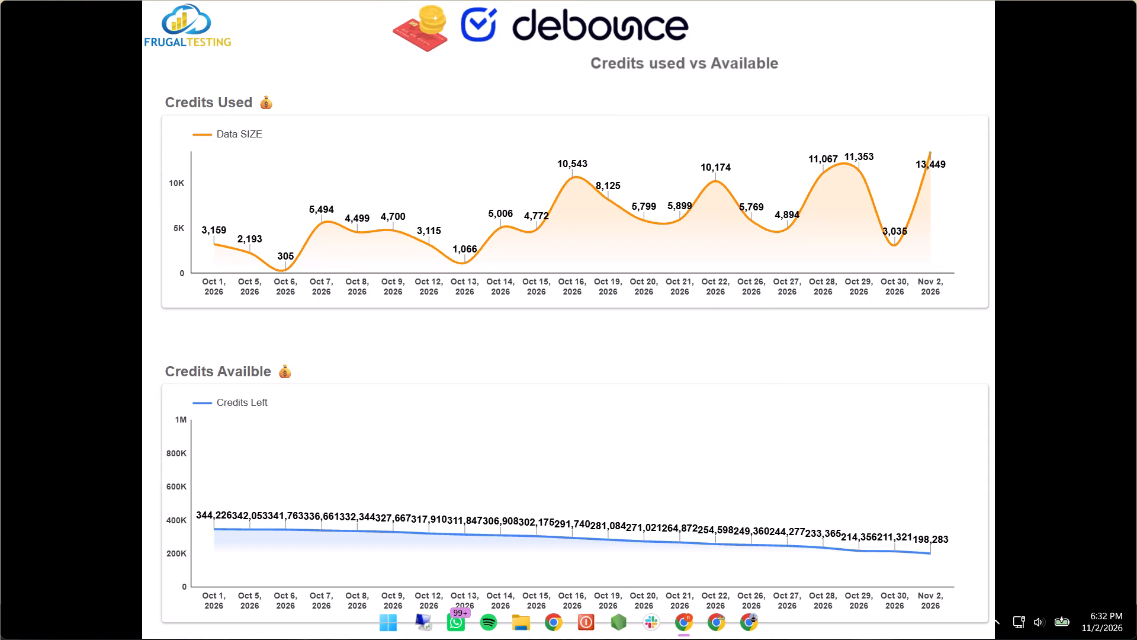
pyautogui.moveTo(140, 0); pyautogui.dragTo(1021, 639)
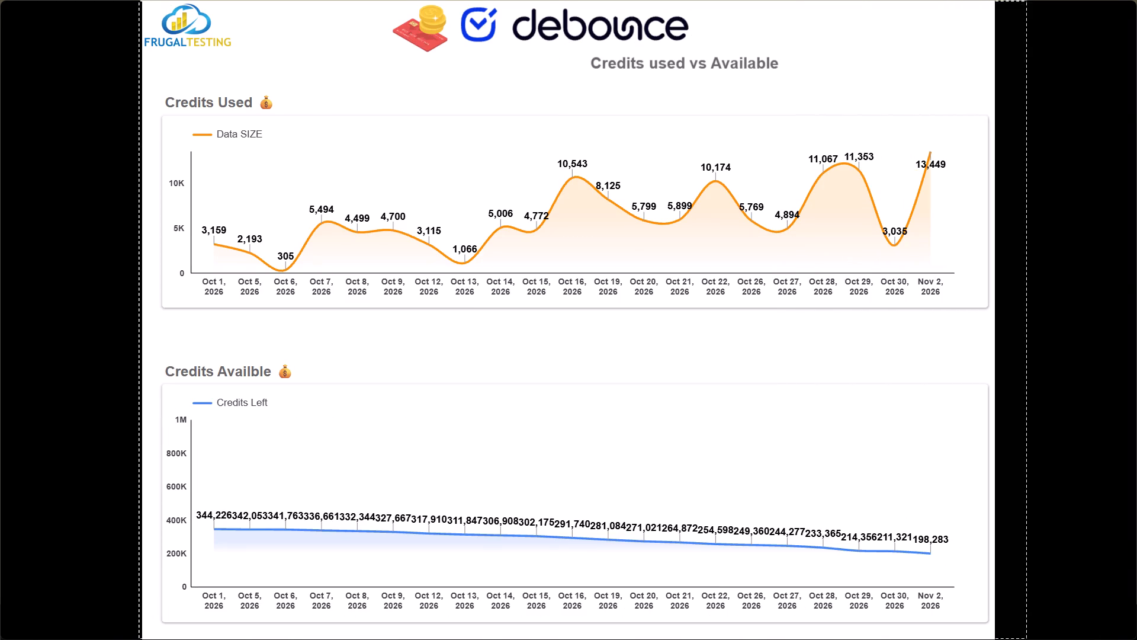
pyautogui.moveTo(1021, 639); pyautogui.dragTo(995, 639)
pyautogui.press('Escape')
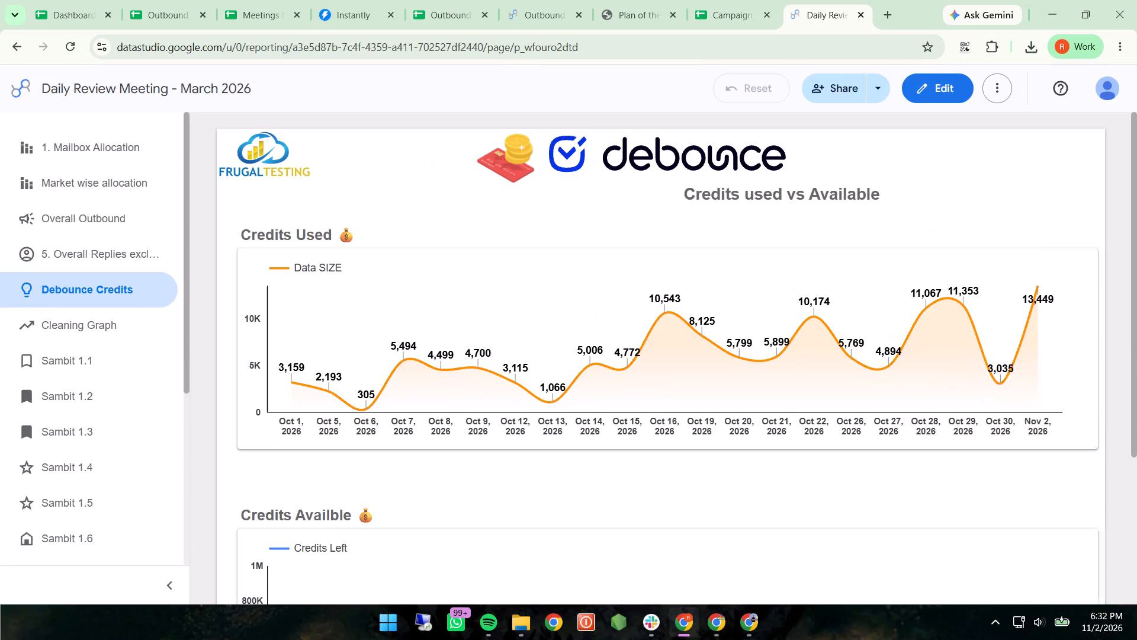
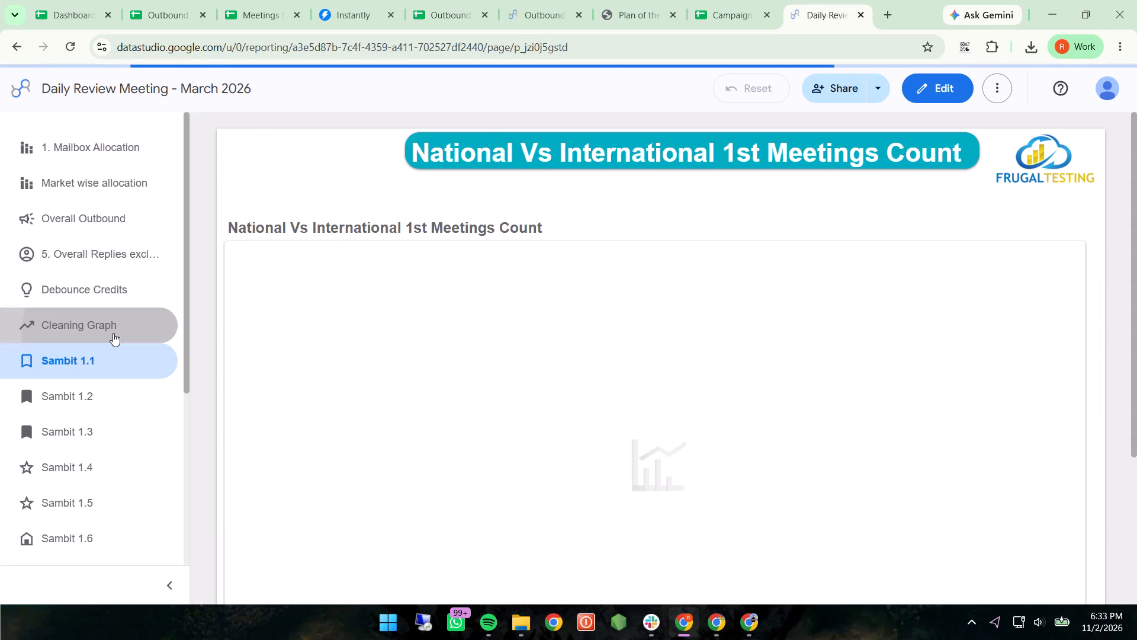
# Open the Cleaning Graph page for editing and extend the Data Validation Stats chart's custom date range to end on Nov 30, 2026.
pyautogui.click(936, 79)
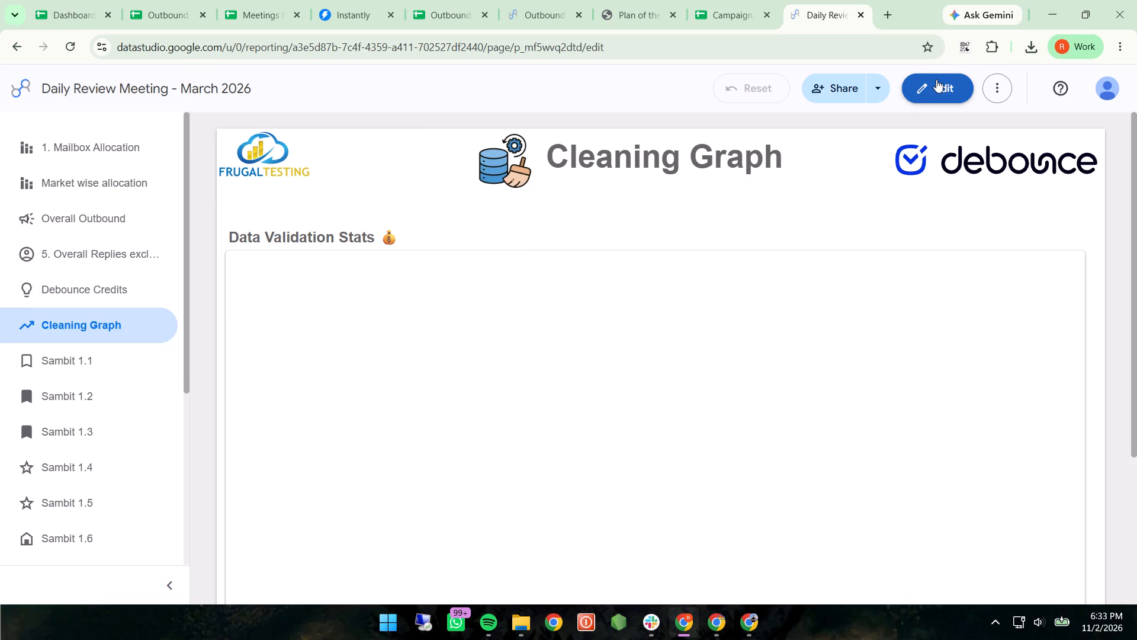
pyautogui.scroll(-3, 695, 332)
pyautogui.click(639, 537)
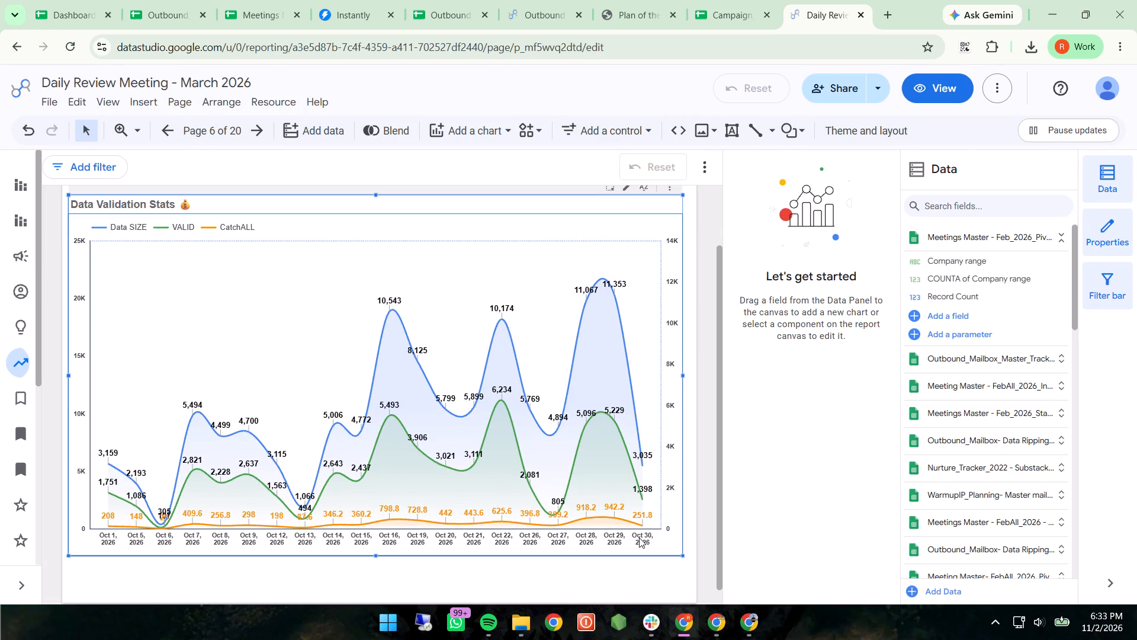
pyautogui.scroll(-2, 821, 502)
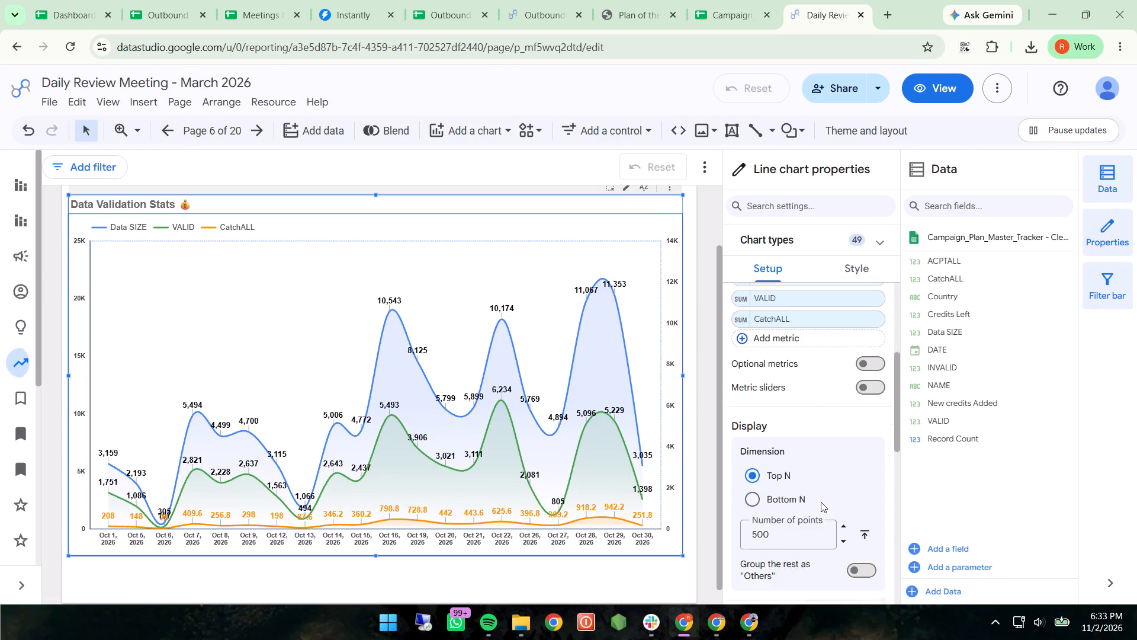
pyautogui.scroll(-5, 821, 502)
pyautogui.click(832, 494)
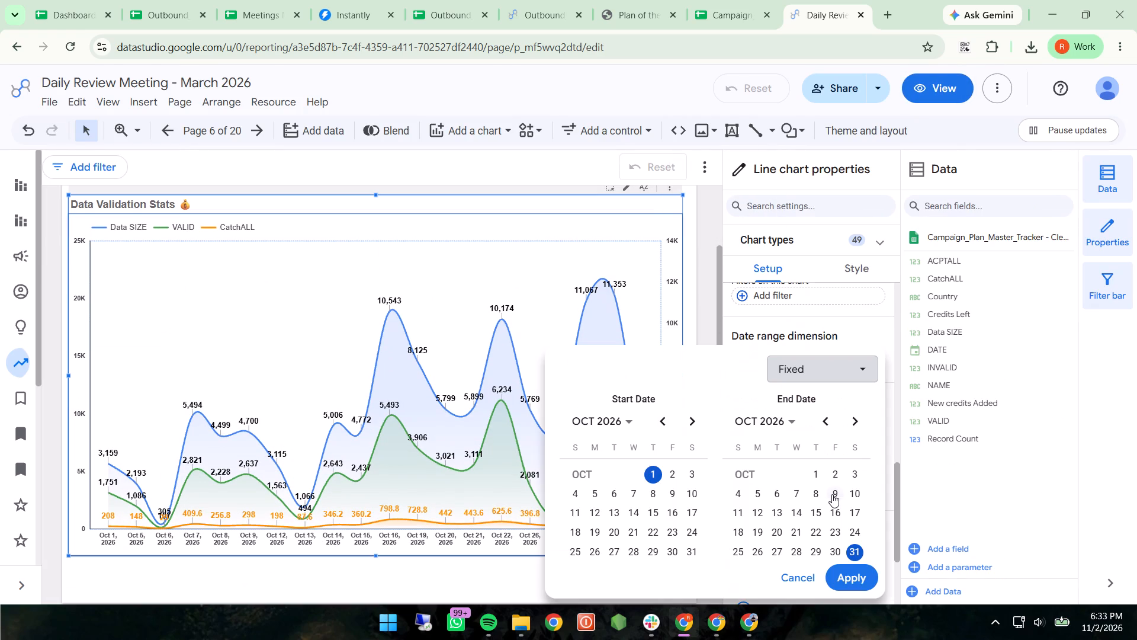
pyautogui.click(851, 421)
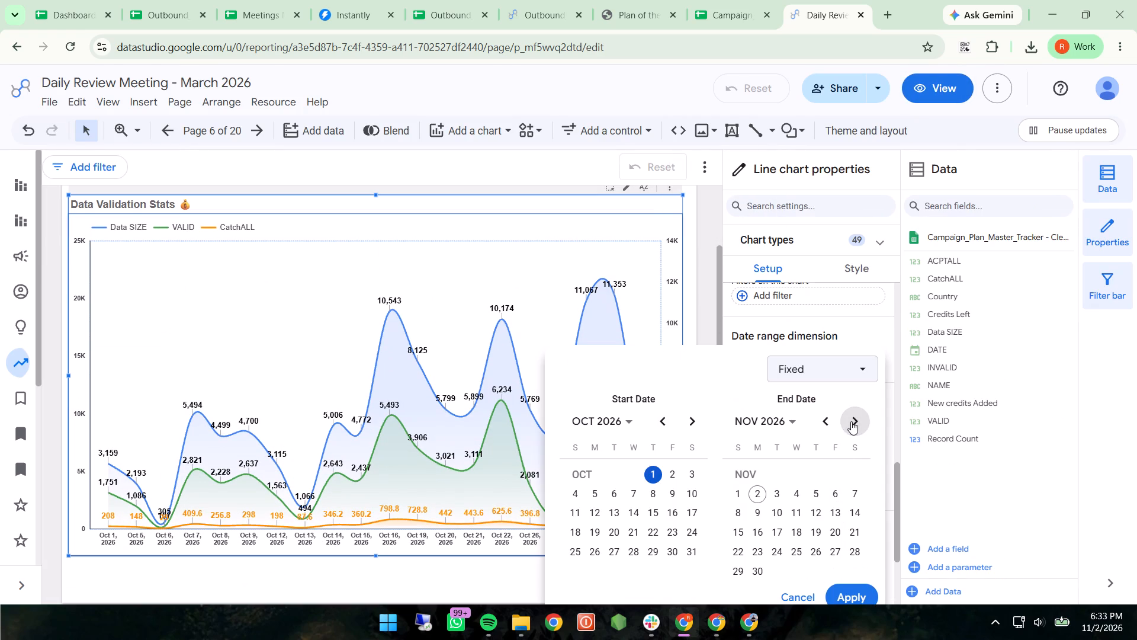
pyautogui.click(760, 569)
pyautogui.click(834, 591)
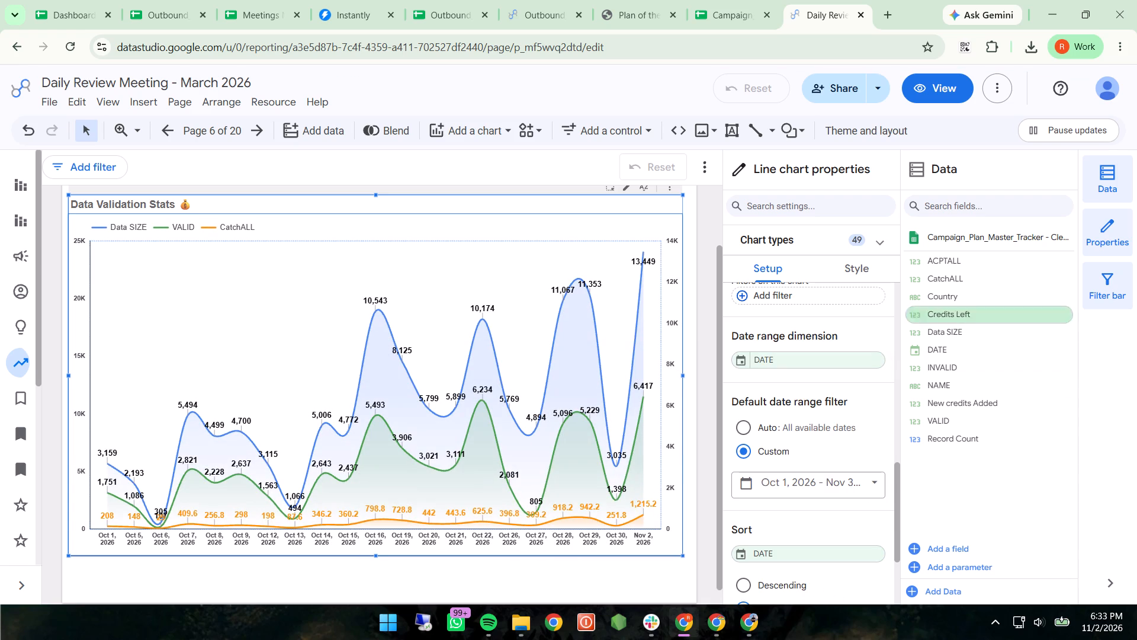
# Return the report to view mode and capture a screenshot of the full Cleaning Graph page in presentation mode.
pyautogui.click(941, 92)
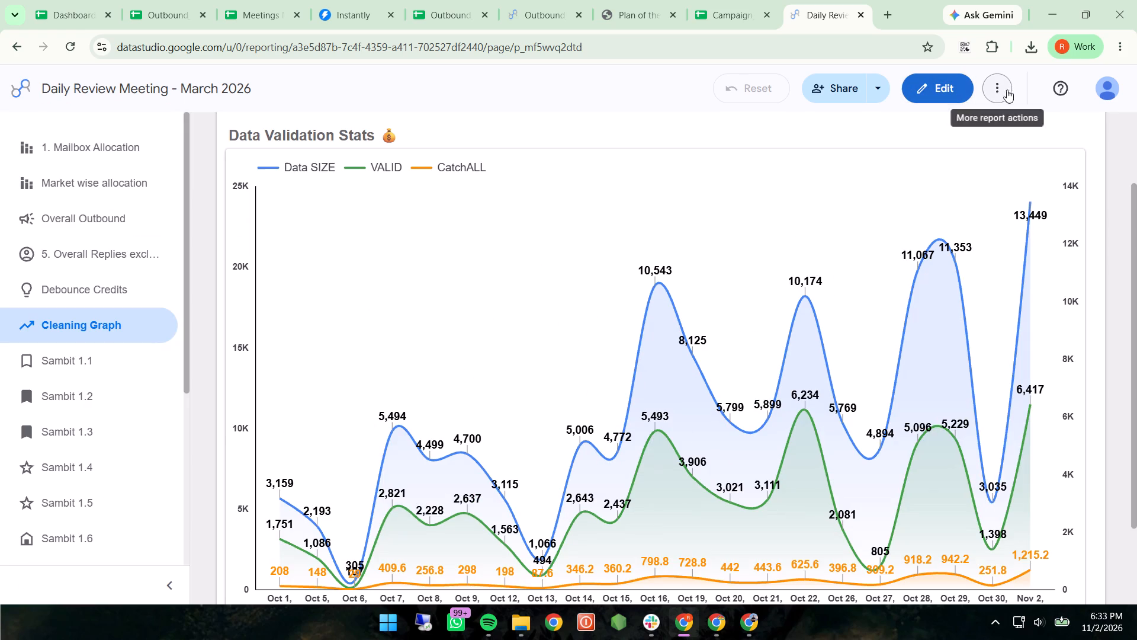
pyautogui.click(1001, 89)
pyautogui.click(931, 180)
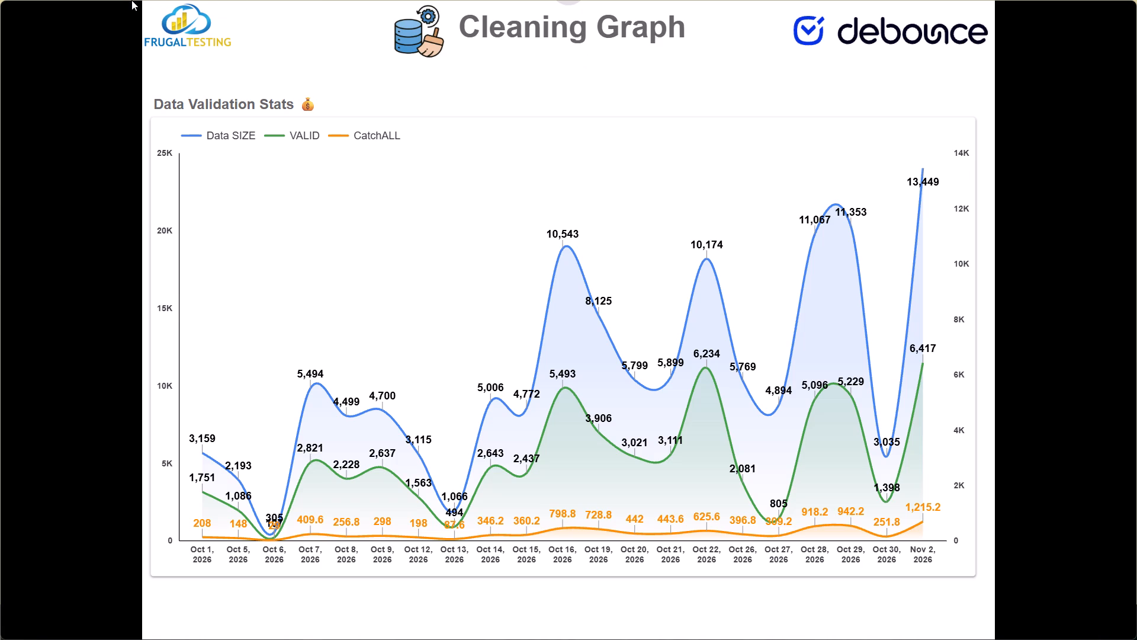
pyautogui.press('shift+super+s')
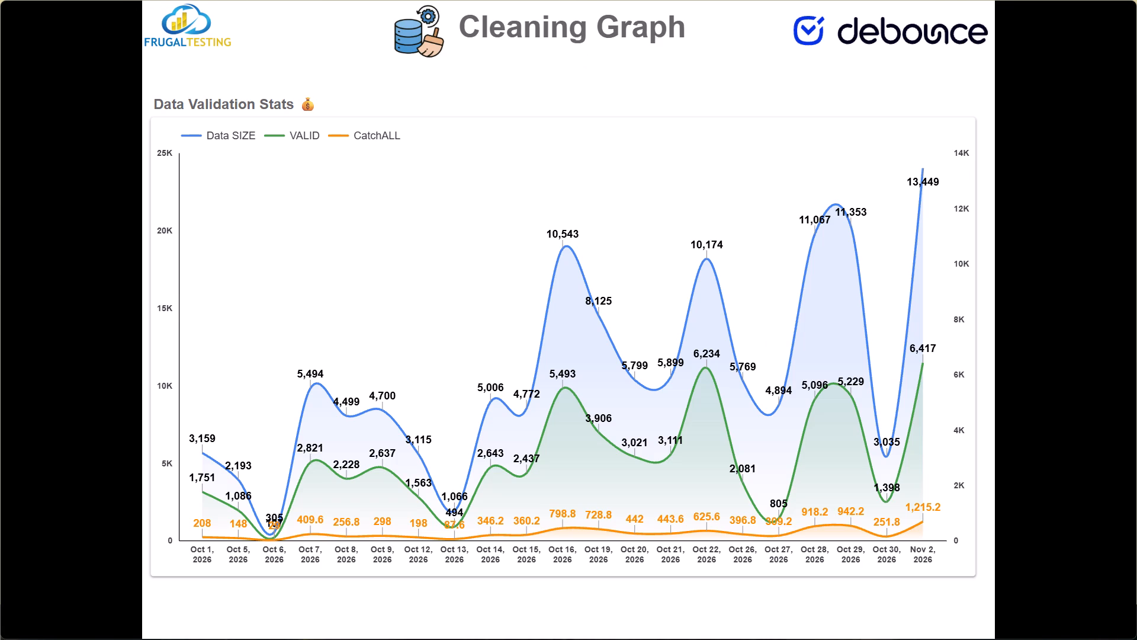
pyautogui.click(142, 0)
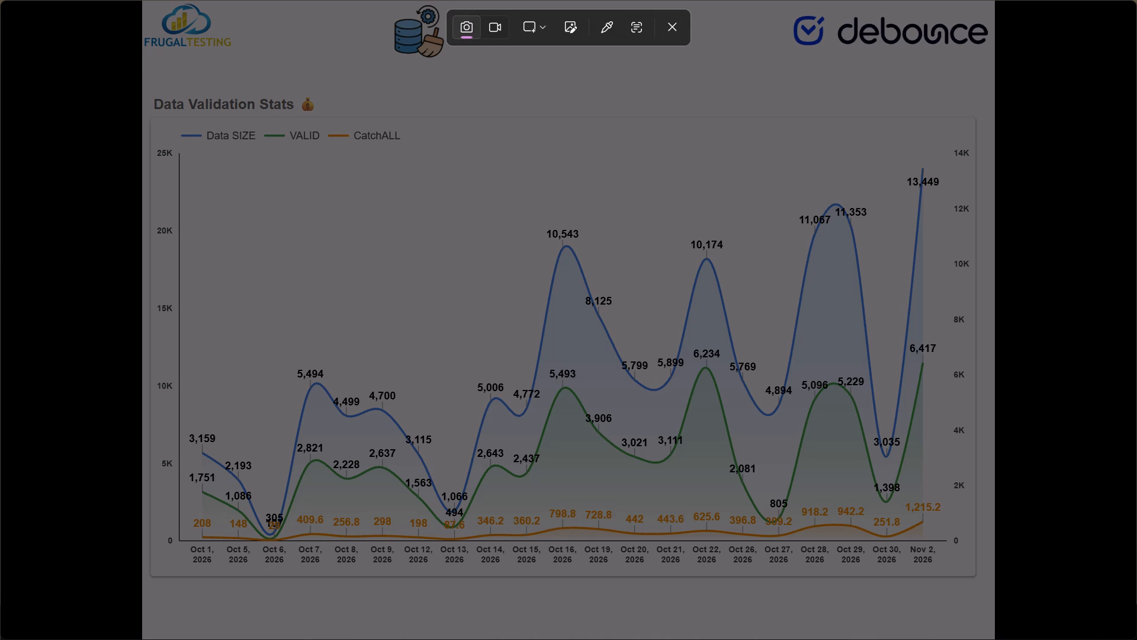
pyautogui.moveTo(141, 0); pyautogui.dragTo(932, 639)
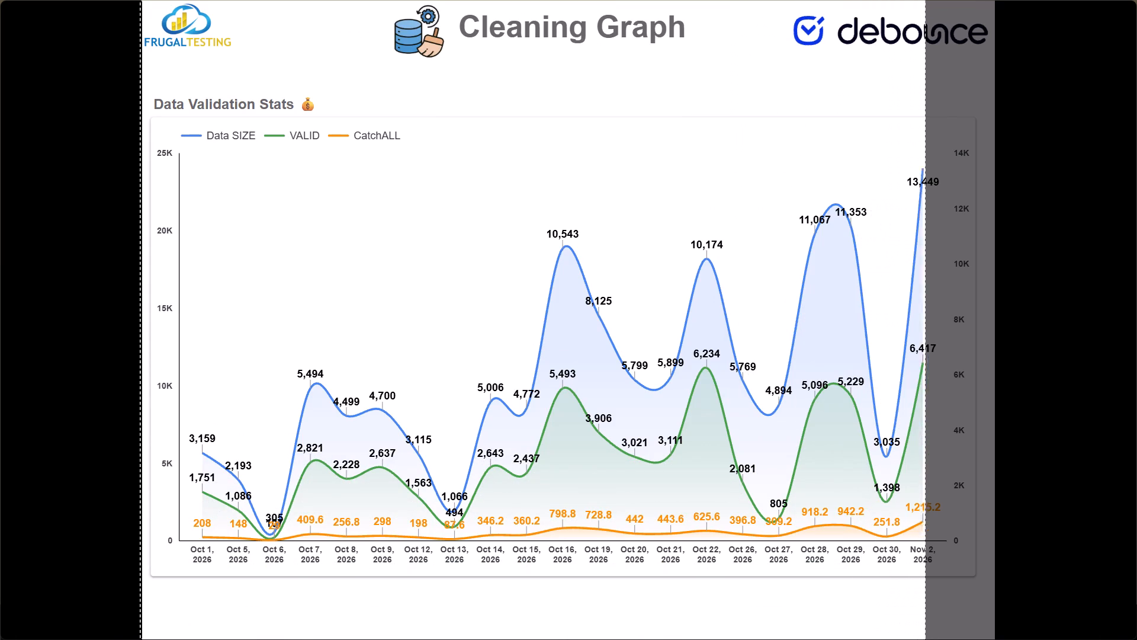
pyautogui.moveTo(932, 639); pyautogui.dragTo(998, 639)
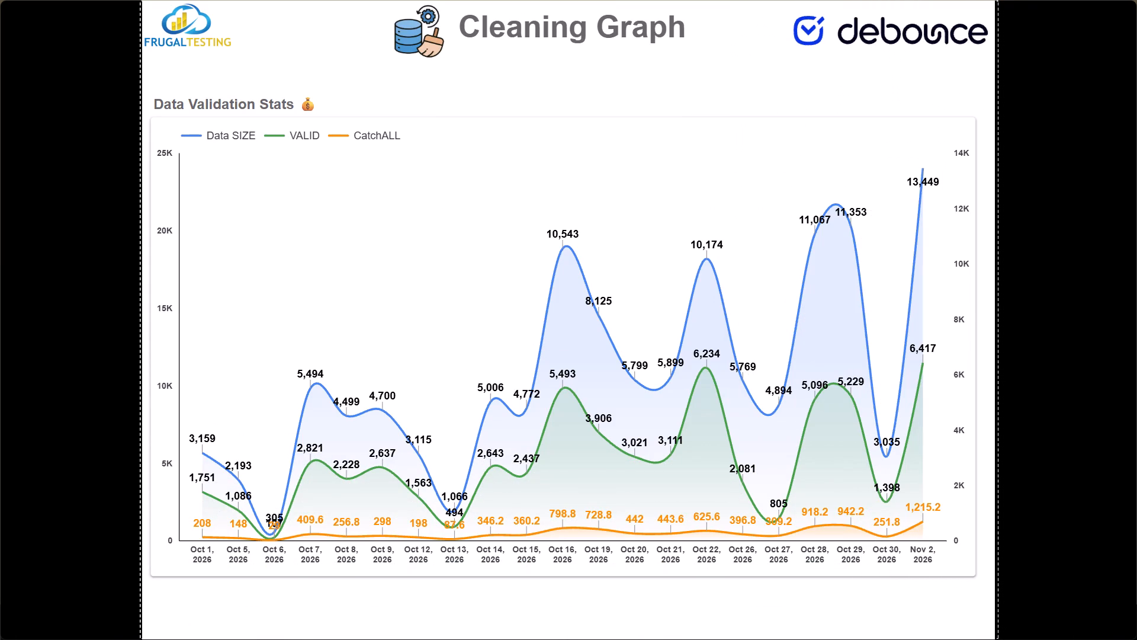
pyautogui.moveTo(998, 639); pyautogui.dragTo(997, 639)
pyautogui.press('Escape')
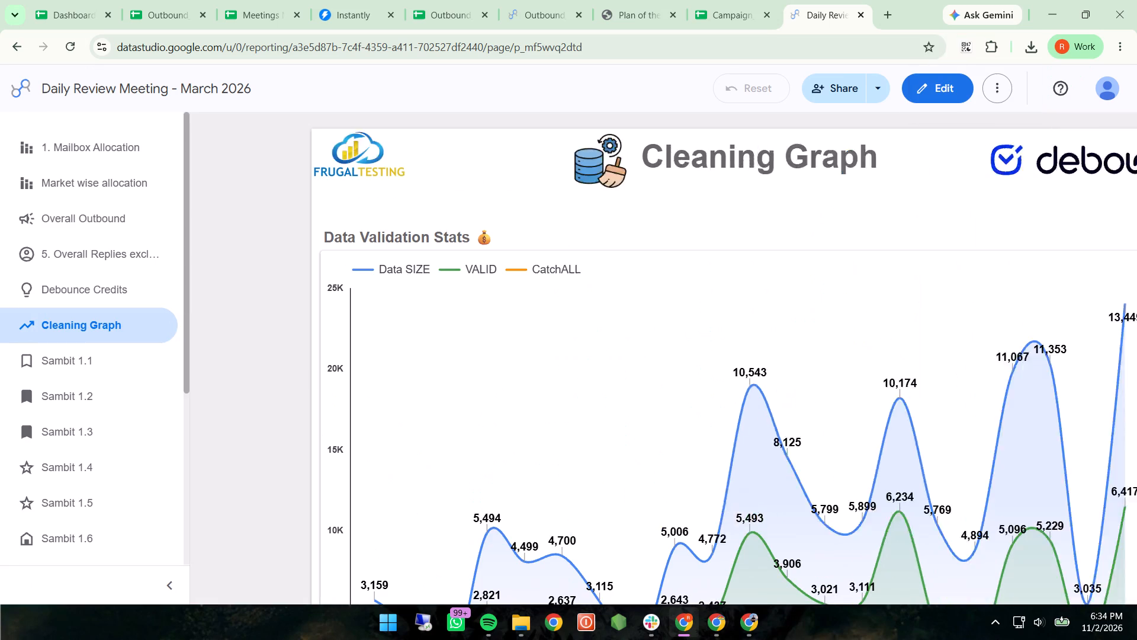
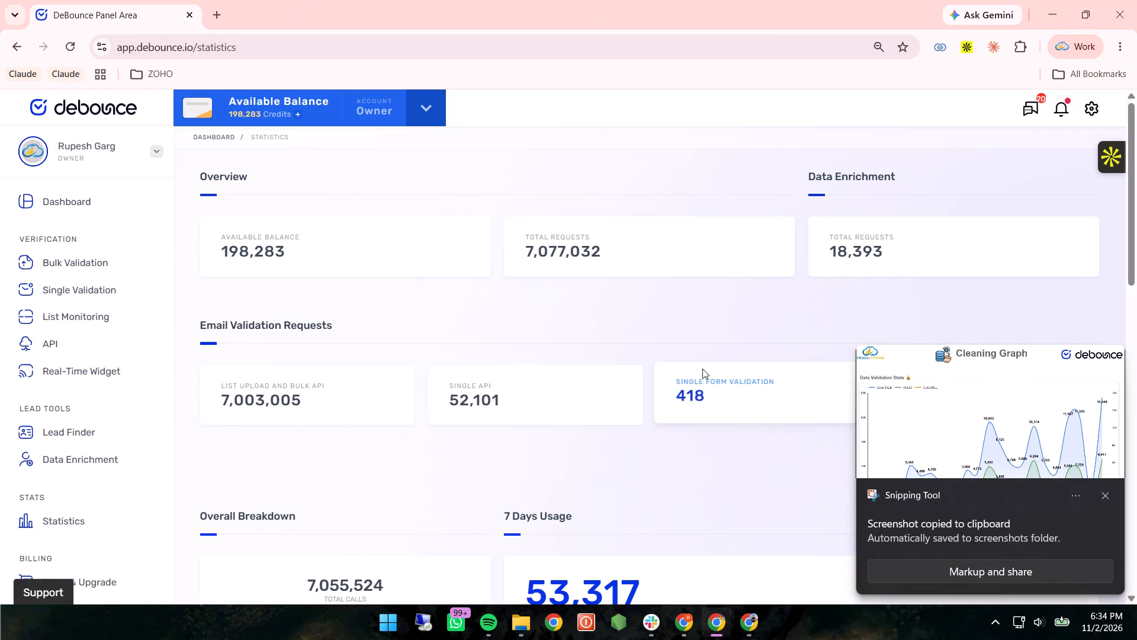
# Capture a screenshot of the DeBounce Statistics page, covering the whole page area below the browser's bookmarks bar.
pyautogui.press('shift+super+s')
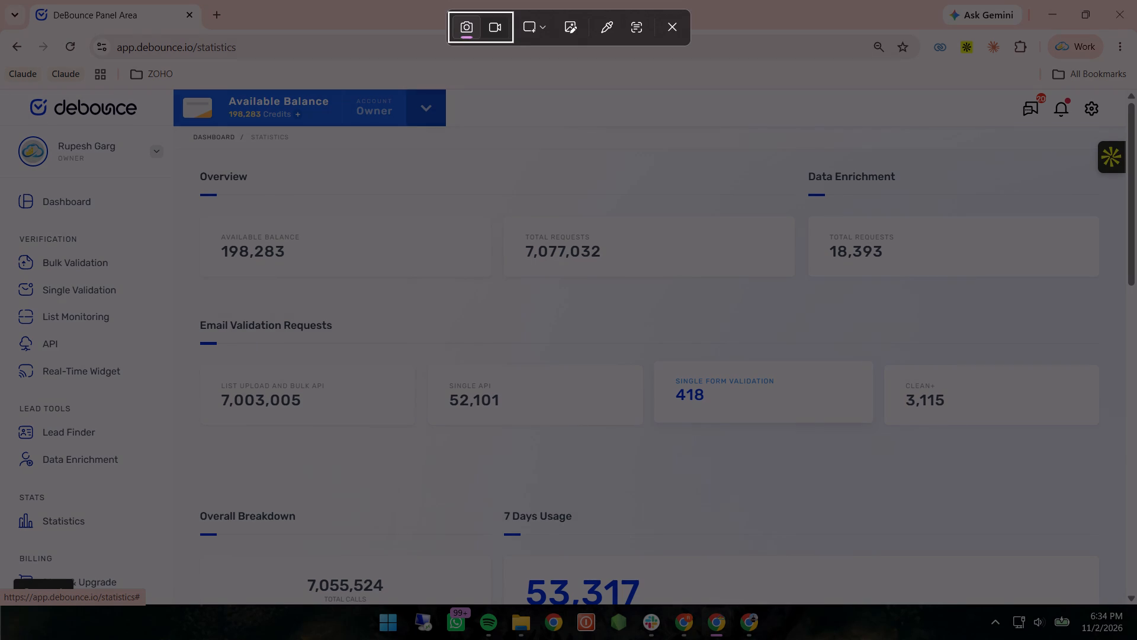
pyautogui.moveTo(0, 89); pyautogui.dragTo(878, 484)
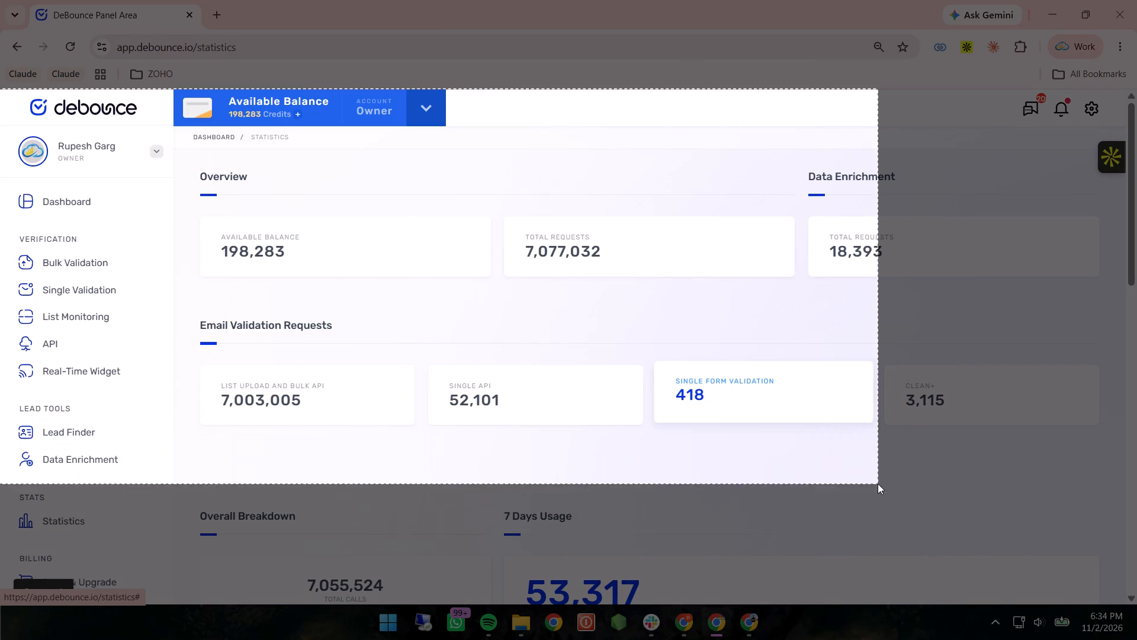
pyautogui.moveTo(878, 484); pyautogui.dragTo(1136, 610)
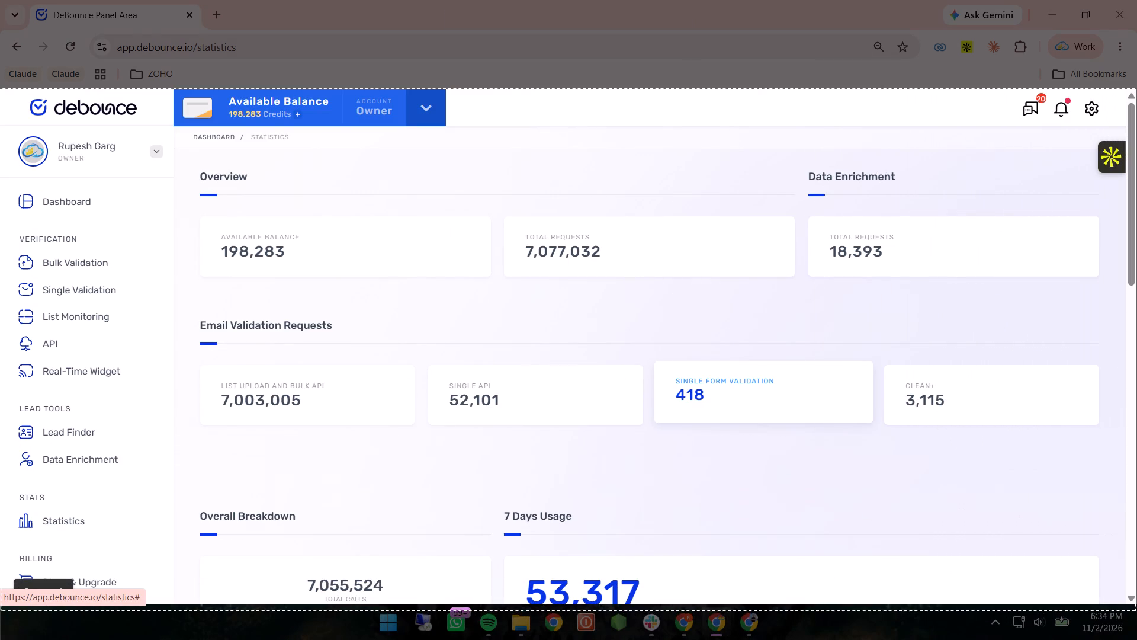
pyautogui.moveTo(1136, 610); pyautogui.dragTo(1136, 604)
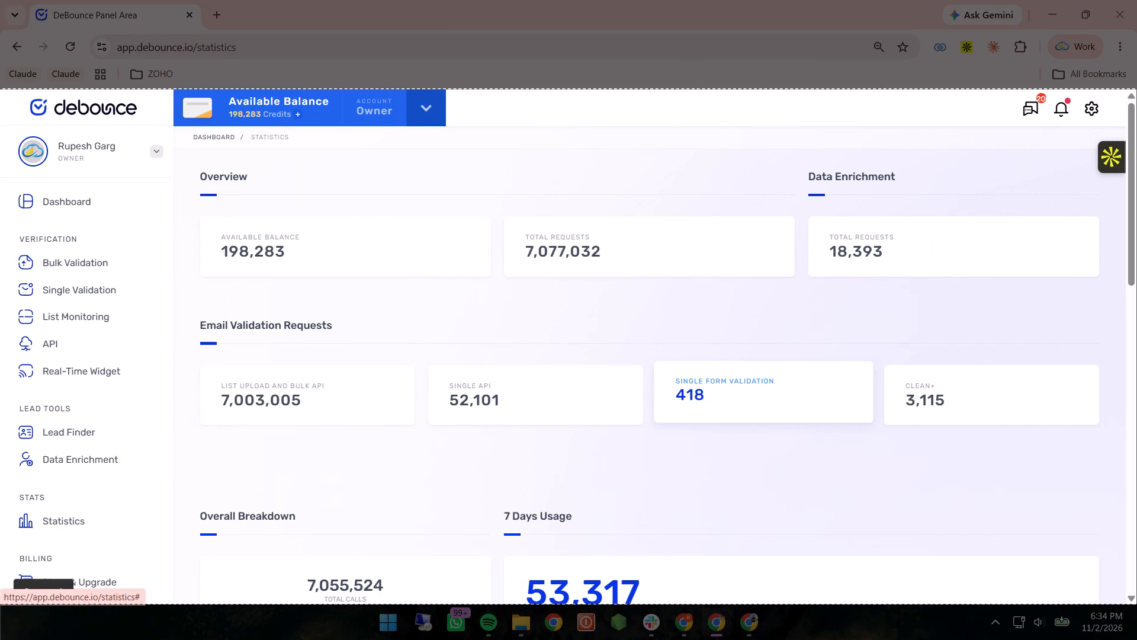
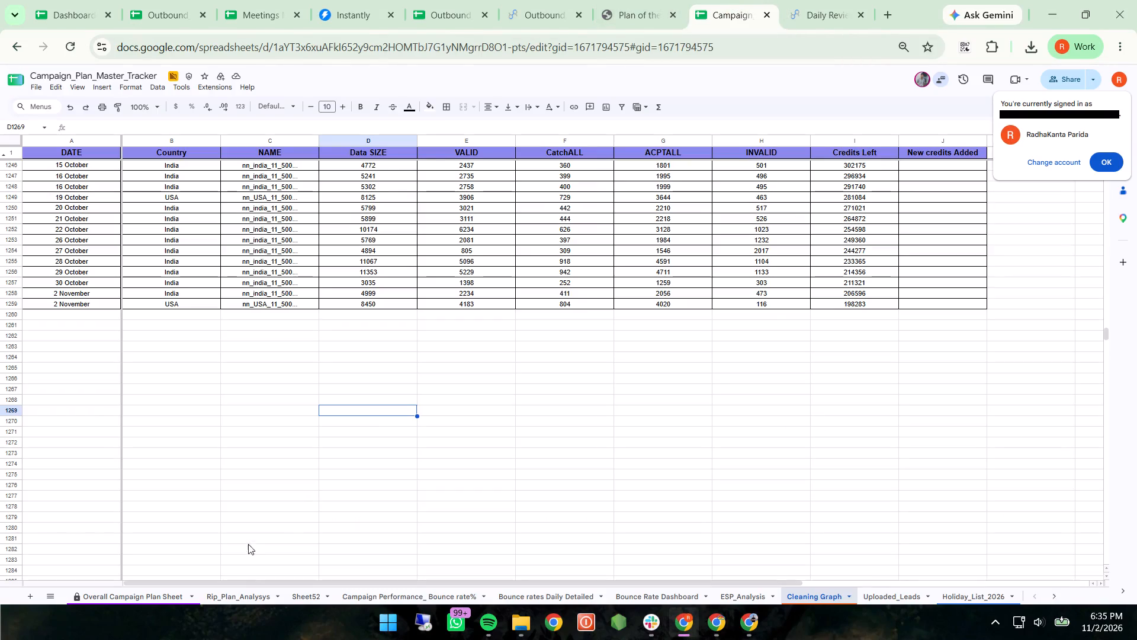
# Examine the linked data files for the Nov 2 and Nov 3 India and USA rows in the Rip_Plan_Analysys sheet.
pyautogui.click(233, 594)
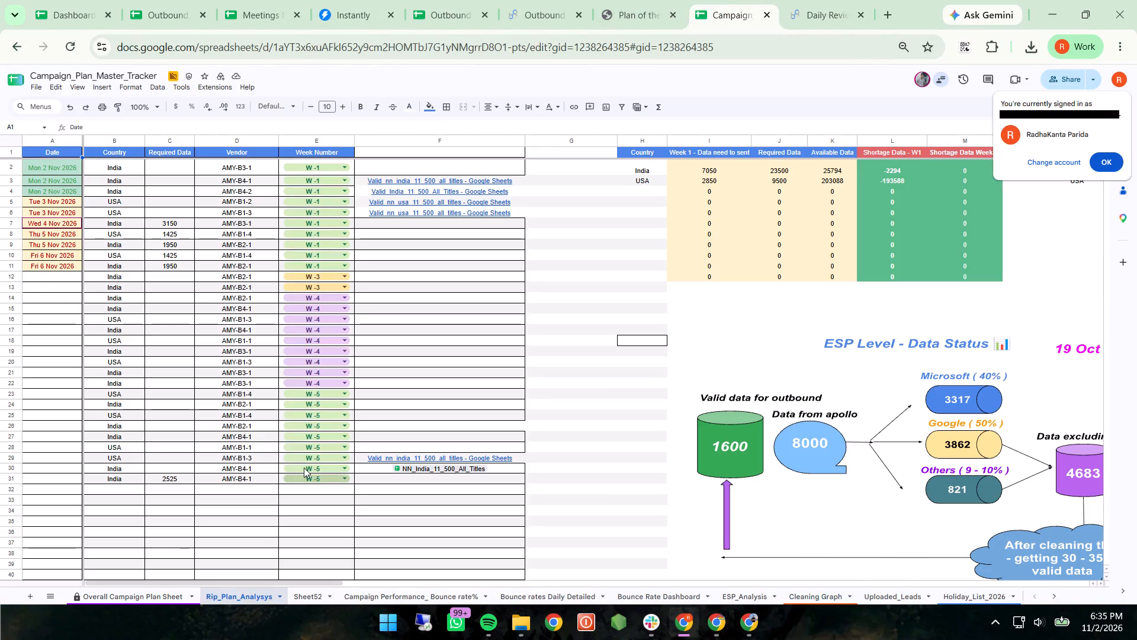
pyautogui.scroll(4, 304, 468)
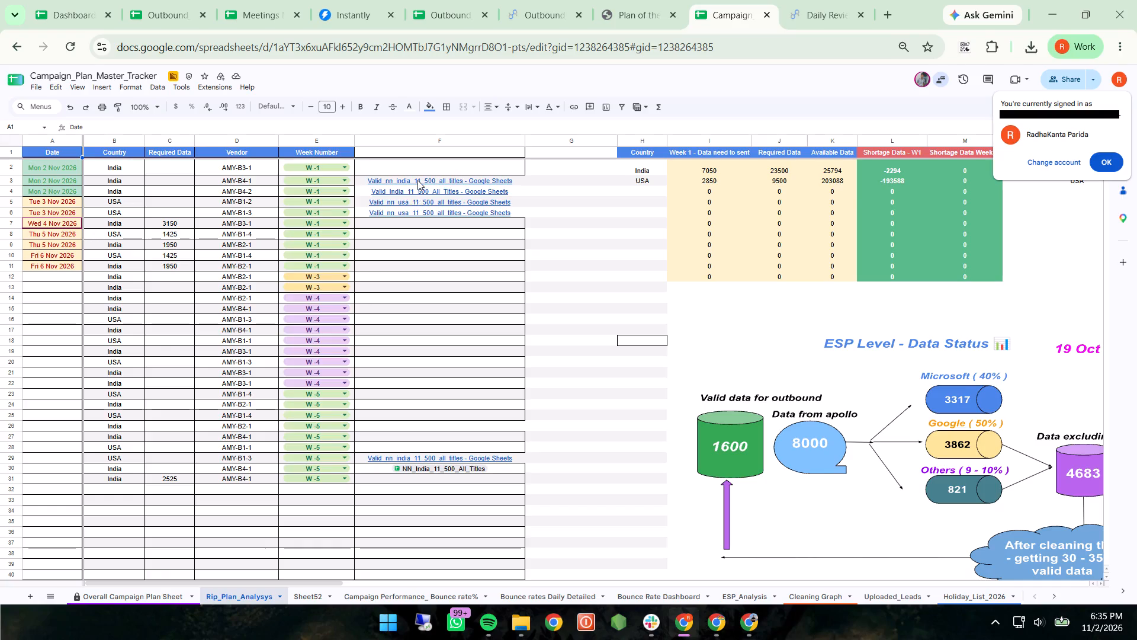
pyautogui.click(417, 180)
pyautogui.click(563, 181)
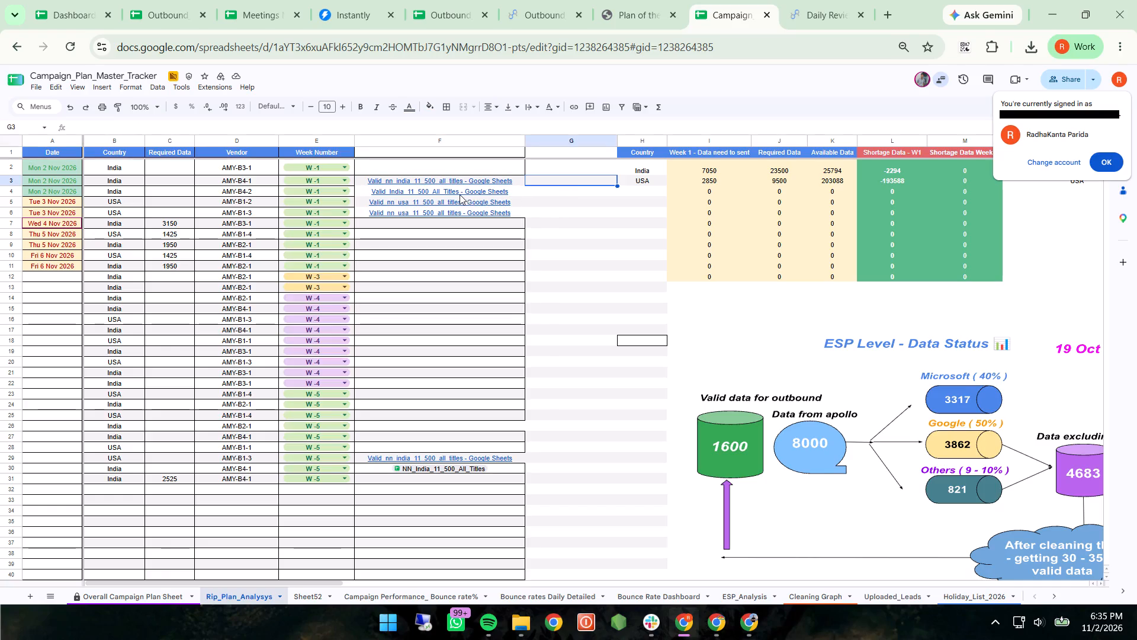
pyautogui.click(455, 194)
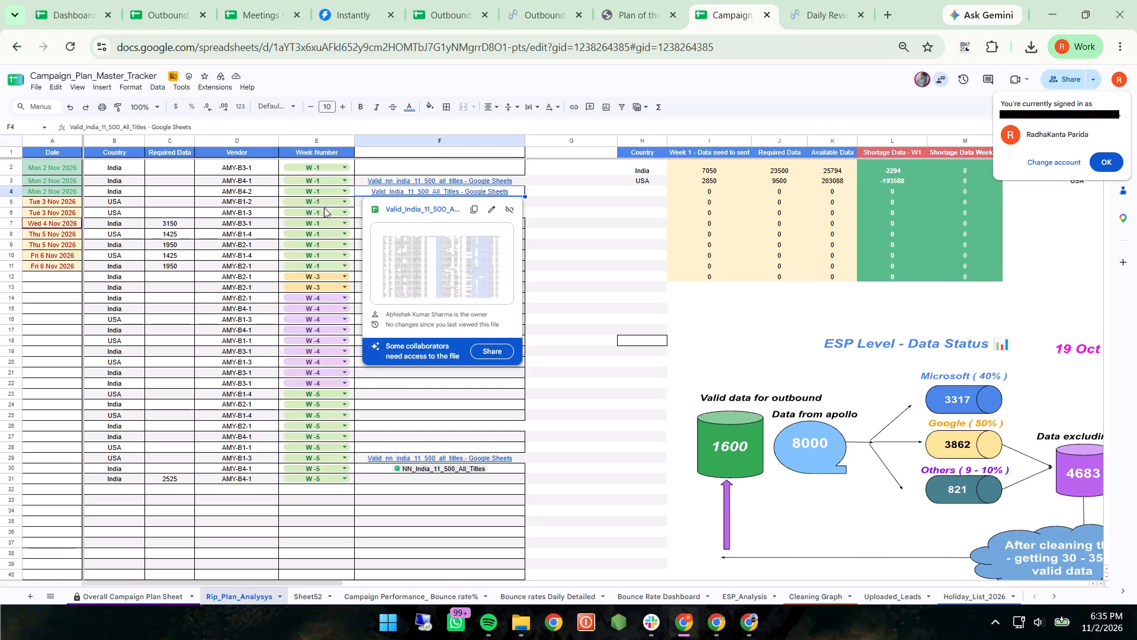
pyautogui.click(560, 219)
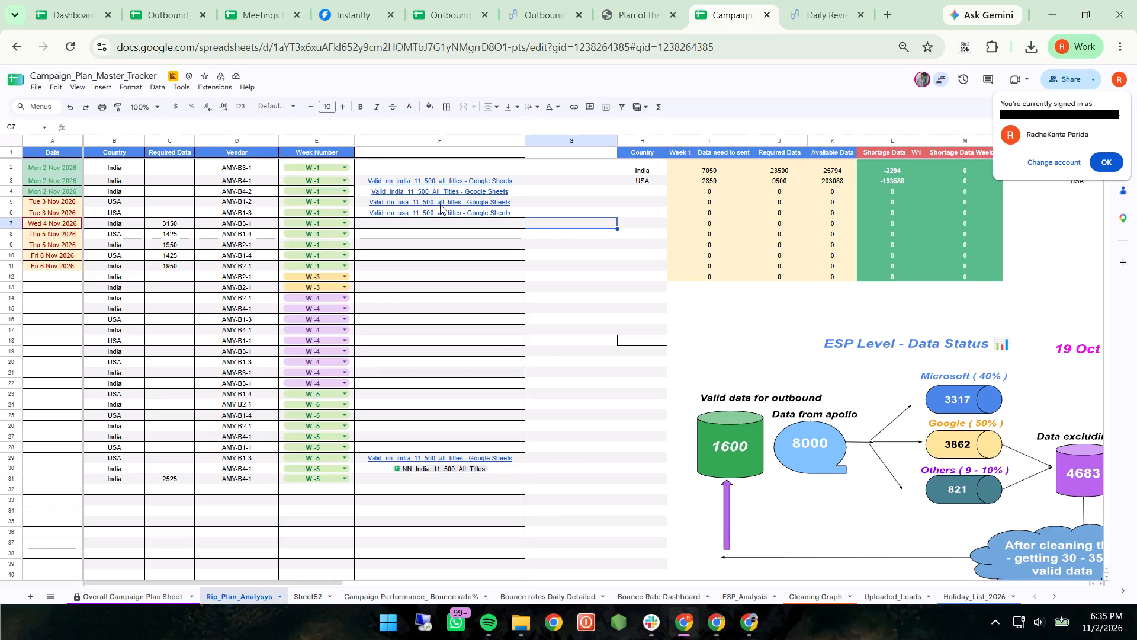
pyautogui.click(436, 202)
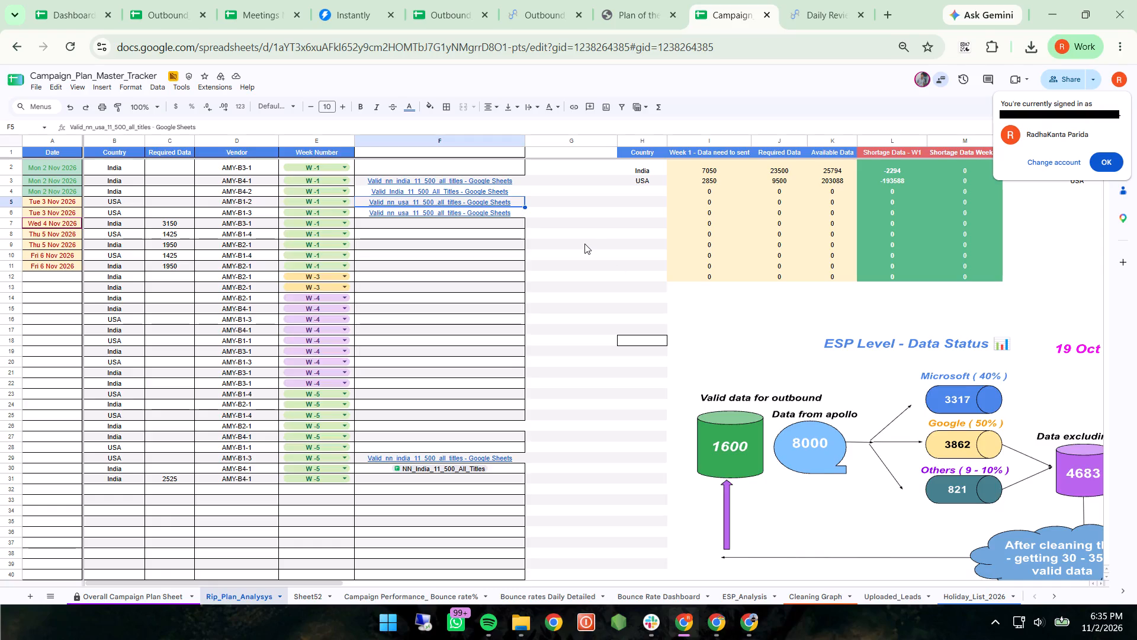
pyautogui.click(494, 209)
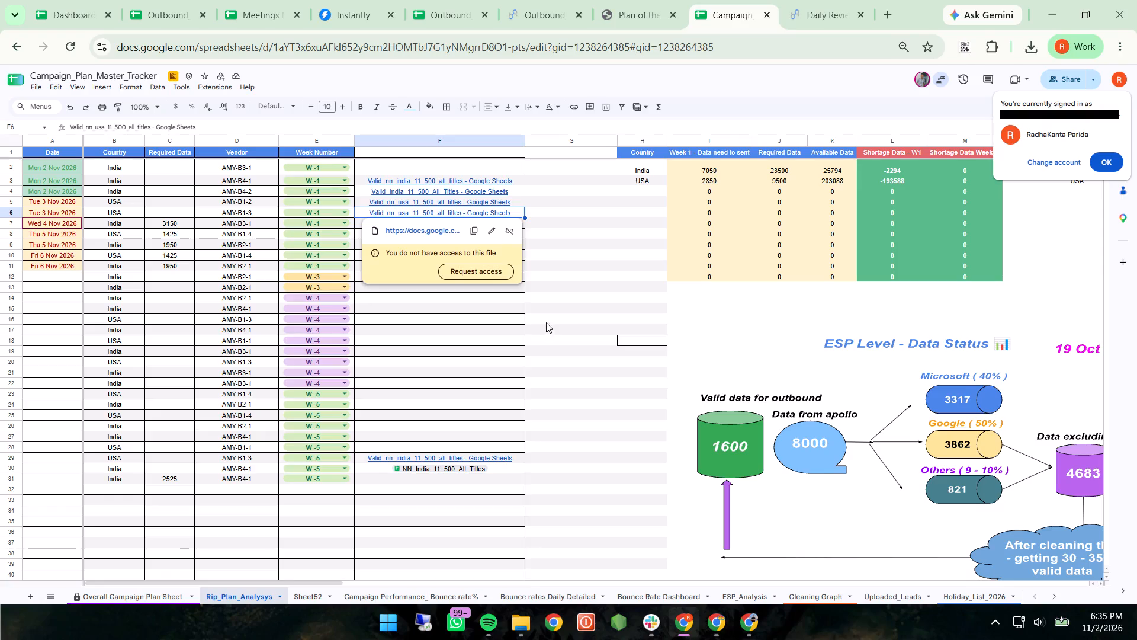
# Copy the Valid_nn_usa_11_500_all_titles link from the Nov 3 AMY-B1-2 row and open it in a new browser tab.
pyautogui.click(468, 202)
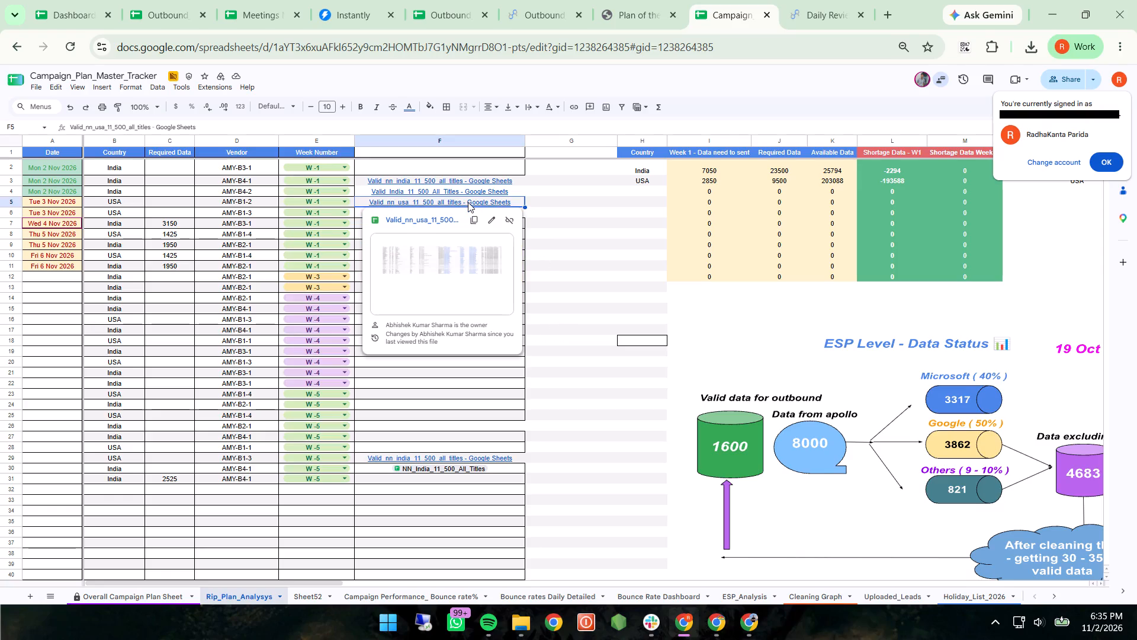
pyautogui.click(473, 217)
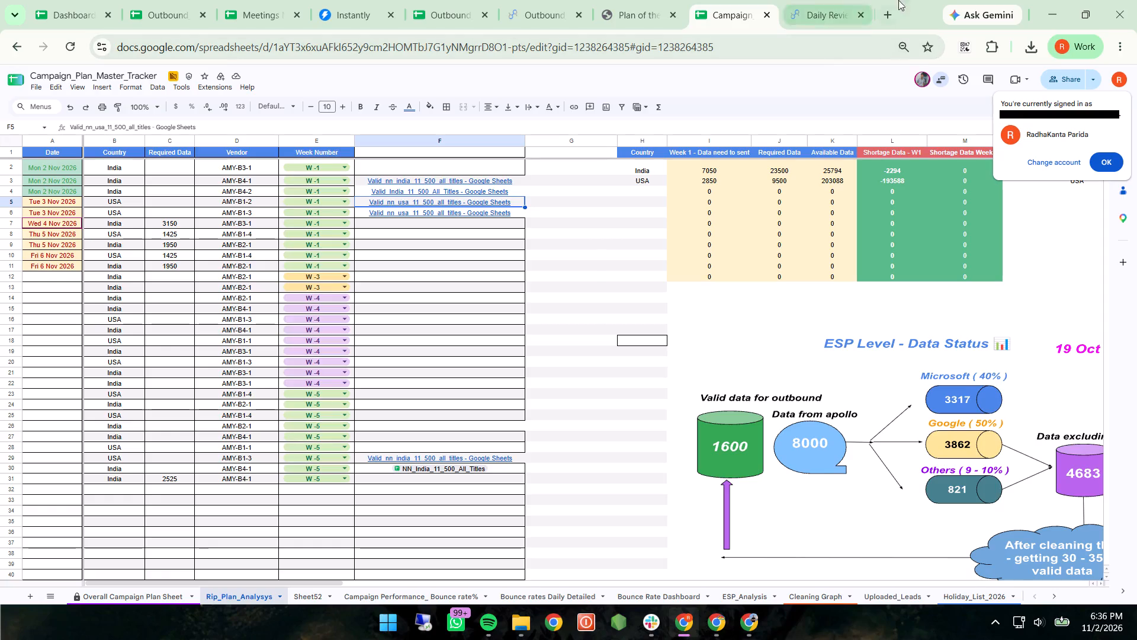
pyautogui.click(889, 13)
pyautogui.hotkey('ctrl', 'v')
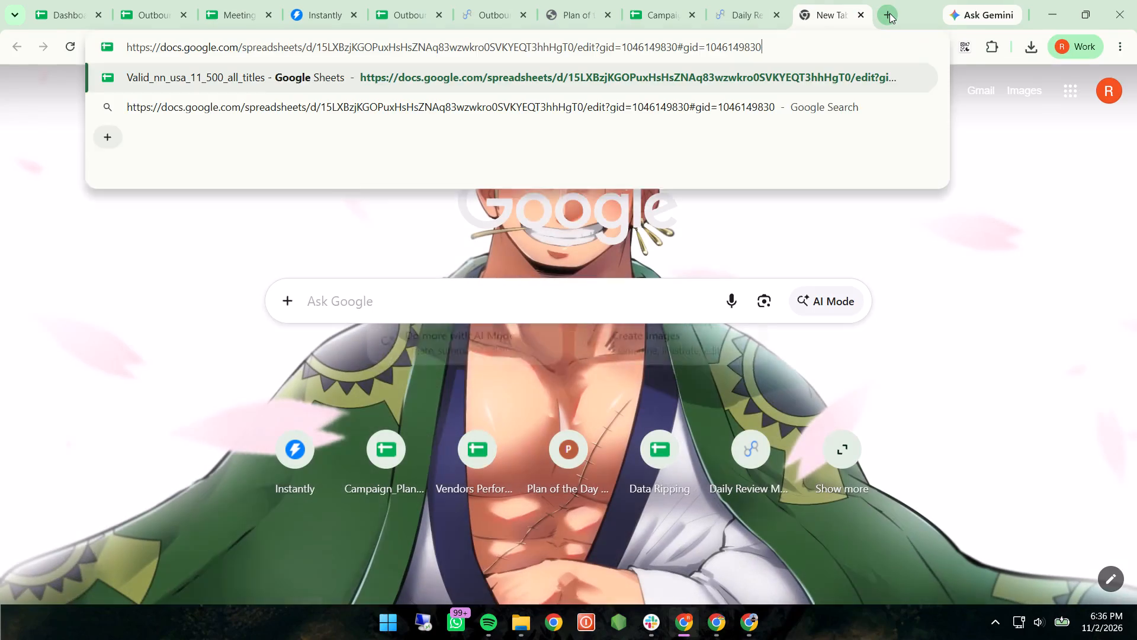
pyautogui.press('Return')
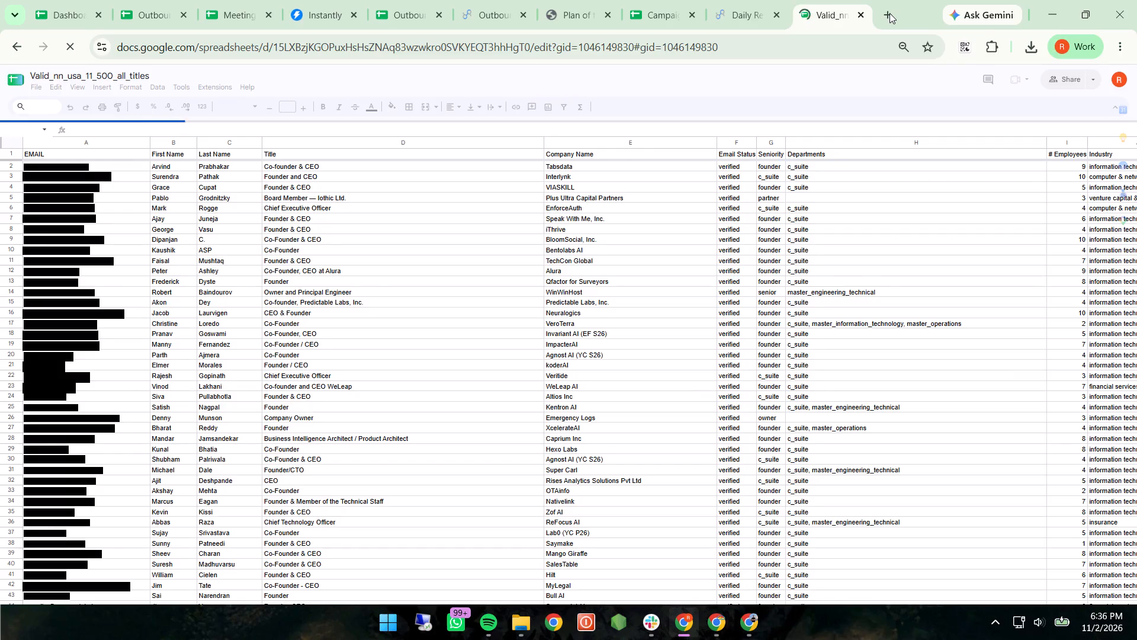